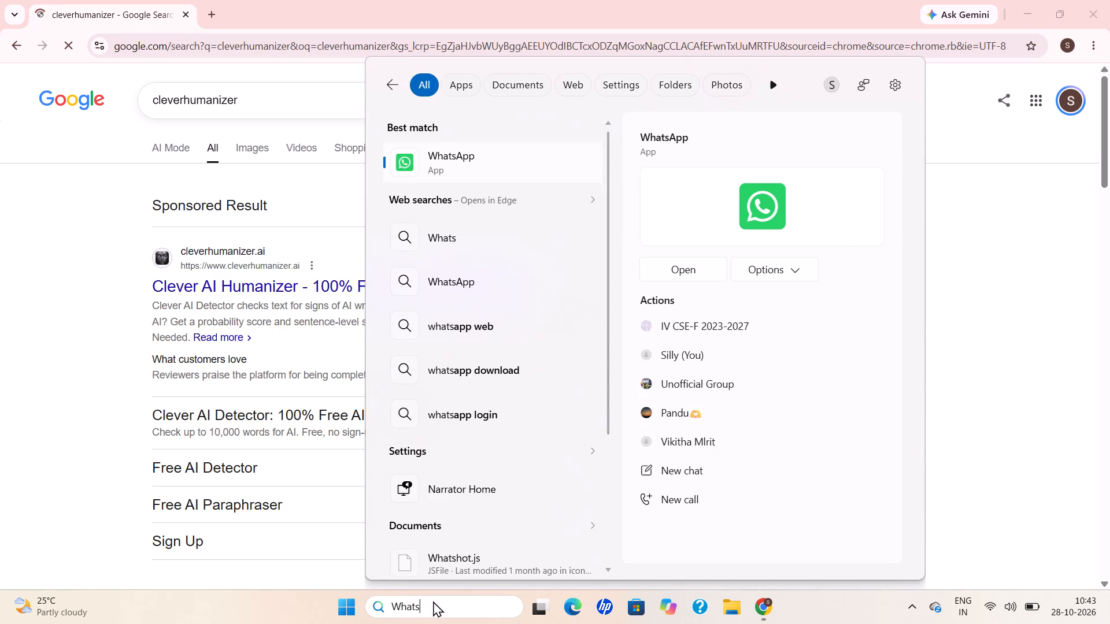
# Open the WhatsApp desktop app from the system search results.
pyautogui.click(686, 269)
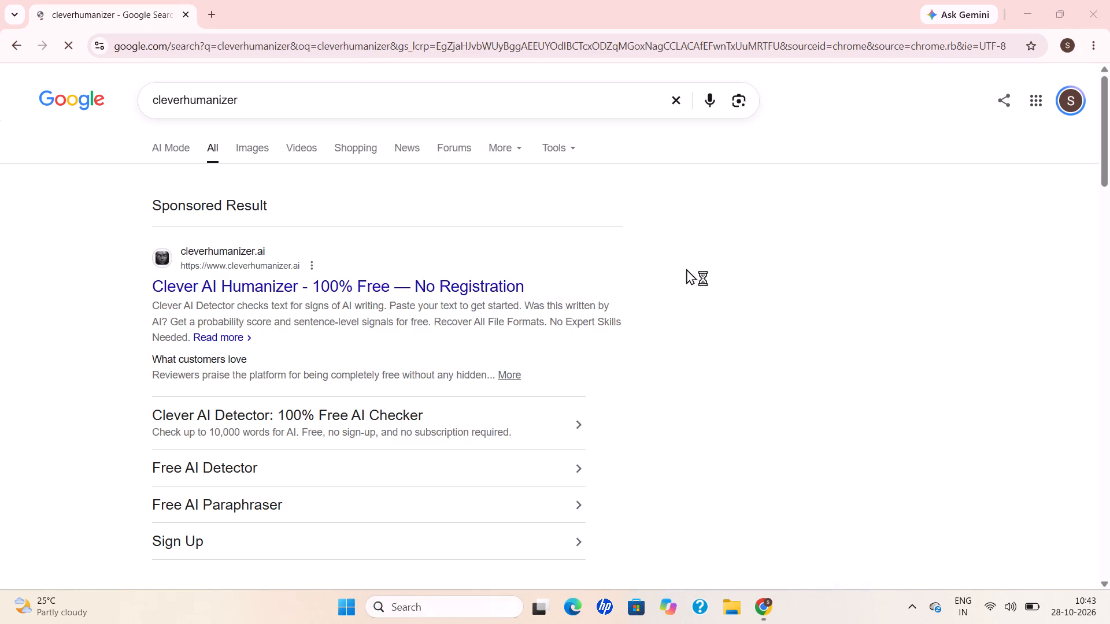
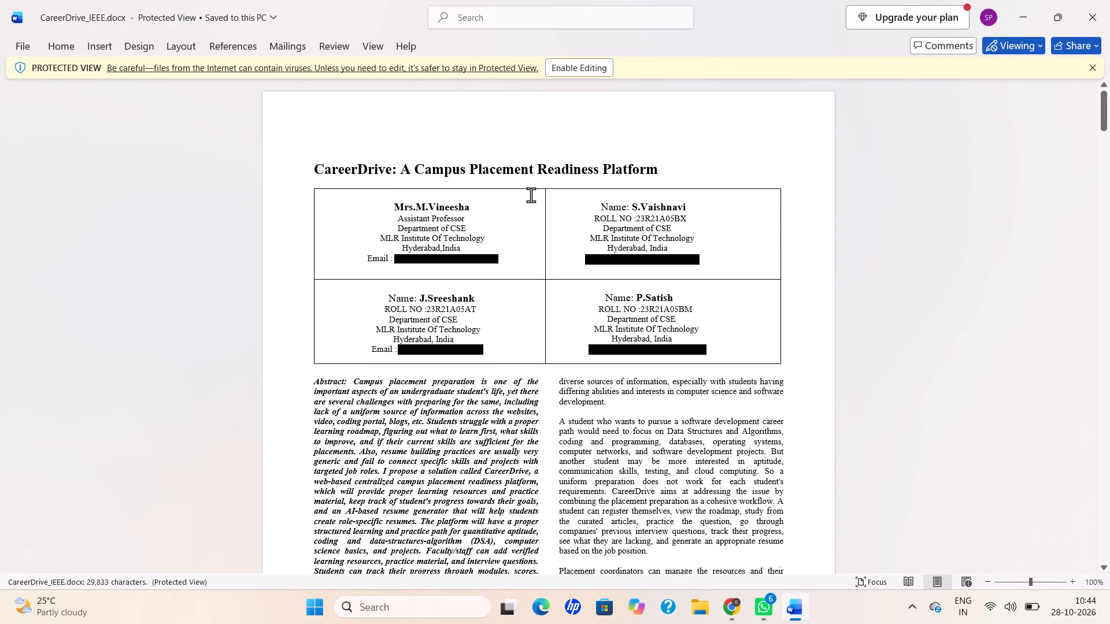
# Enable editing of the protected CareerDrive_IEEE.docx document in Word.
pyautogui.click(592, 66)
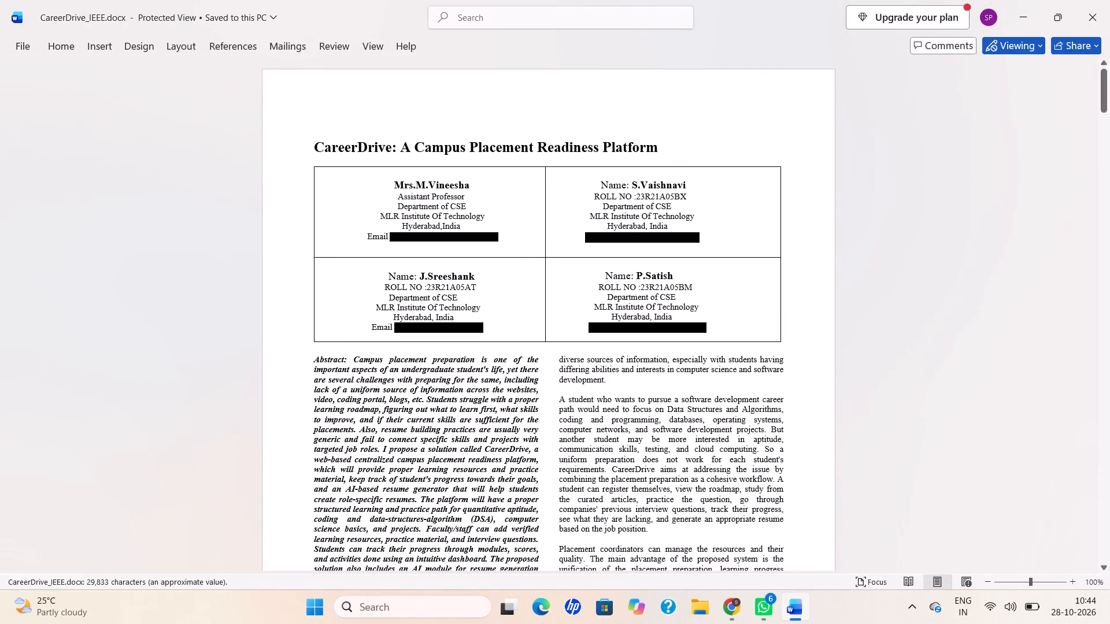
pyautogui.click(516, 144)
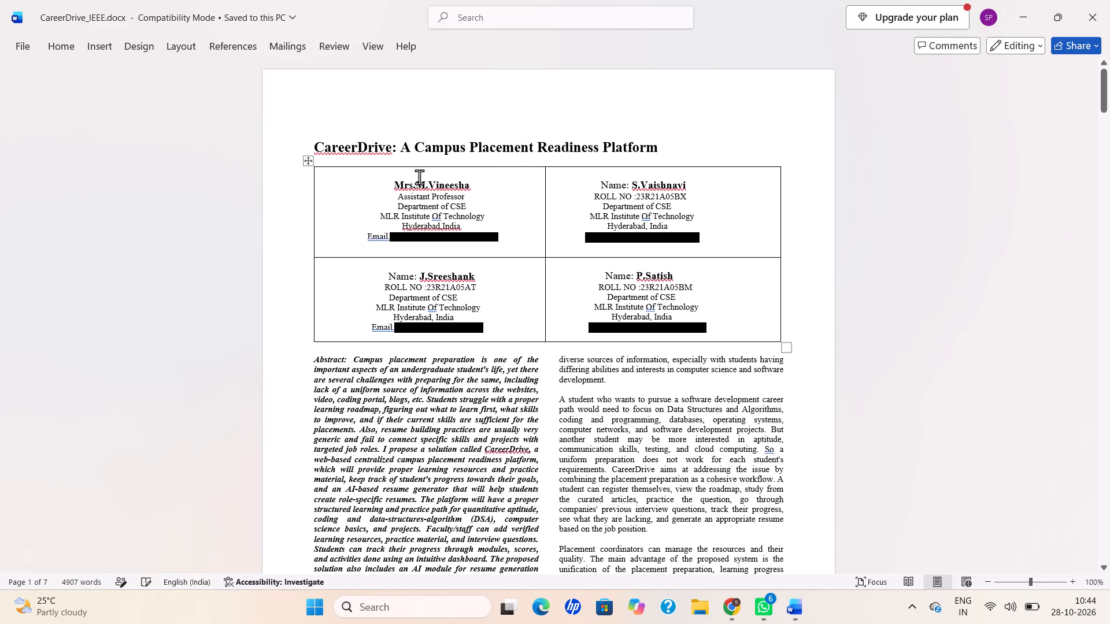
# Select the first column of the author details table below the paper's title.
pyautogui.click(314, 173)
pyautogui.click(349, 166)
pyautogui.click(554, 313)
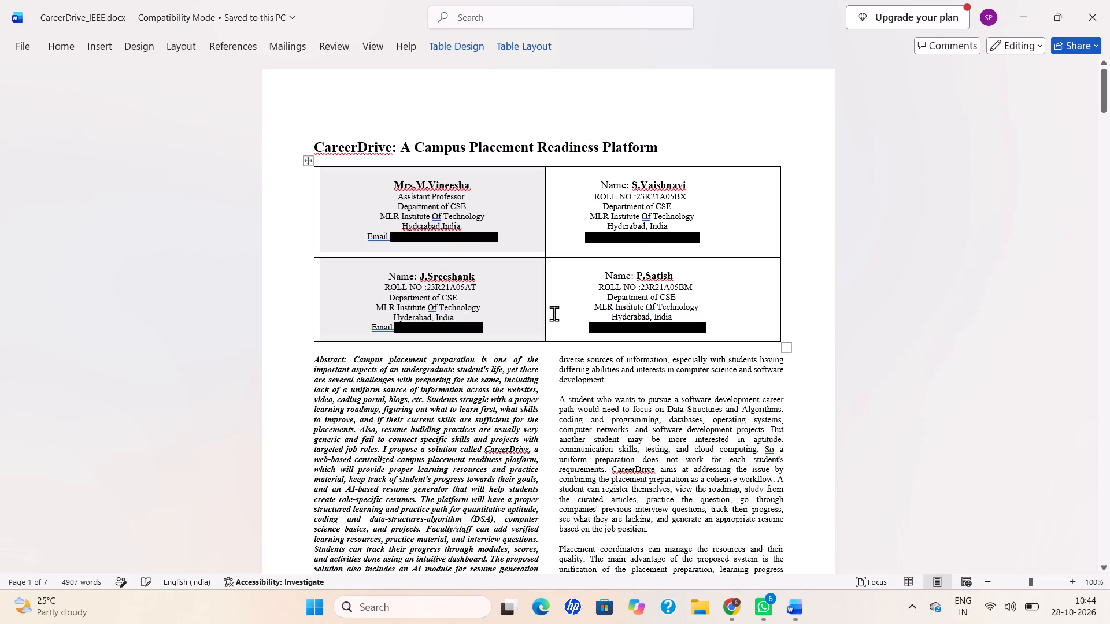
# Select the entire two-by-two author details table beneath the CareerDrive paper title.
pyautogui.click(547, 341)
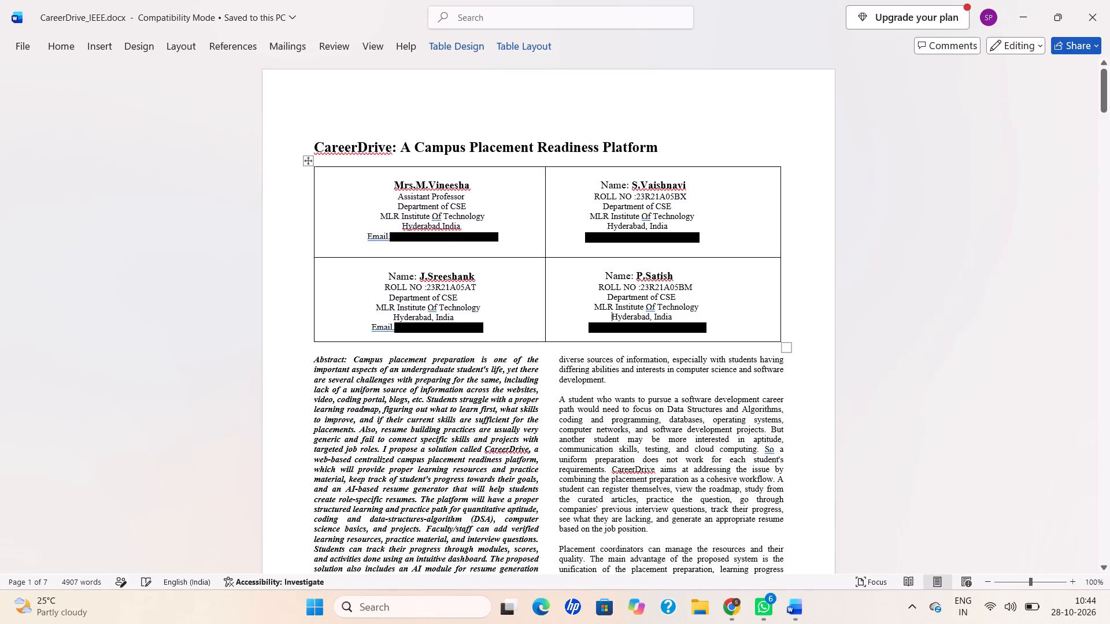
pyautogui.click(309, 158)
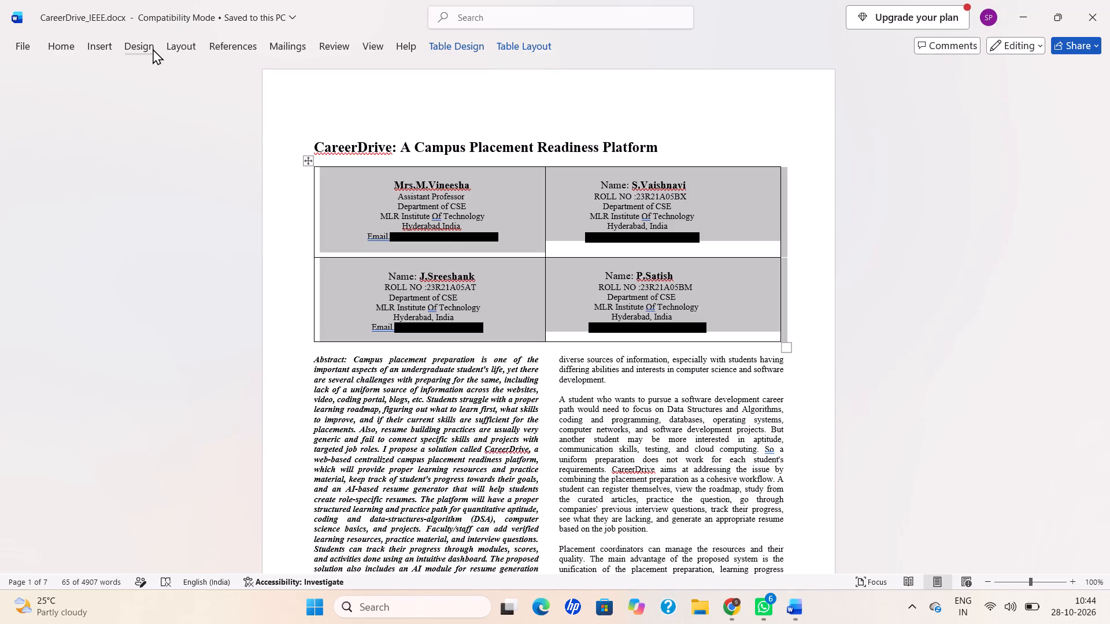
pyautogui.click(178, 47)
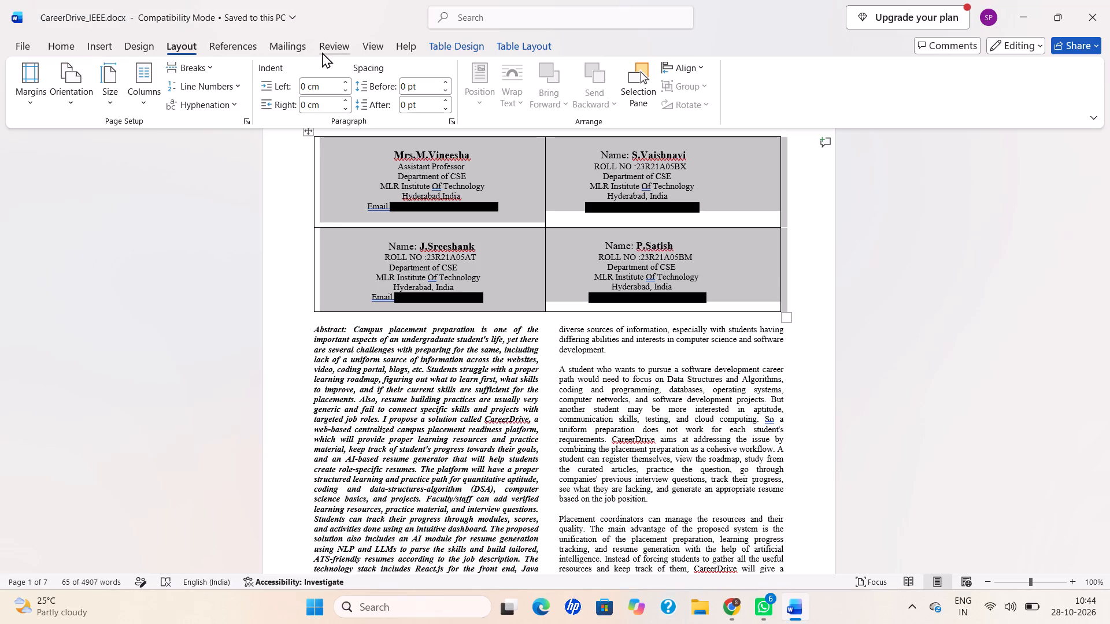
pyautogui.click(265, 270)
pyautogui.scroll(2, 265, 270)
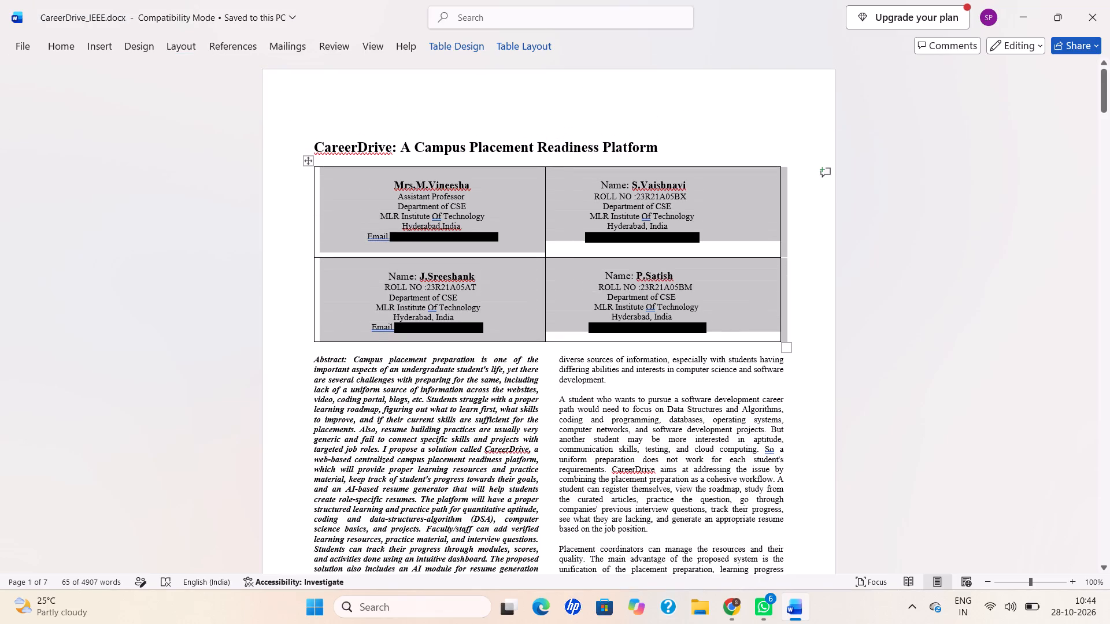
# Deselect the author details table and skim the CareerDrive paper from the abstract to the final references and back to the first page.
pyautogui.click(825, 219)
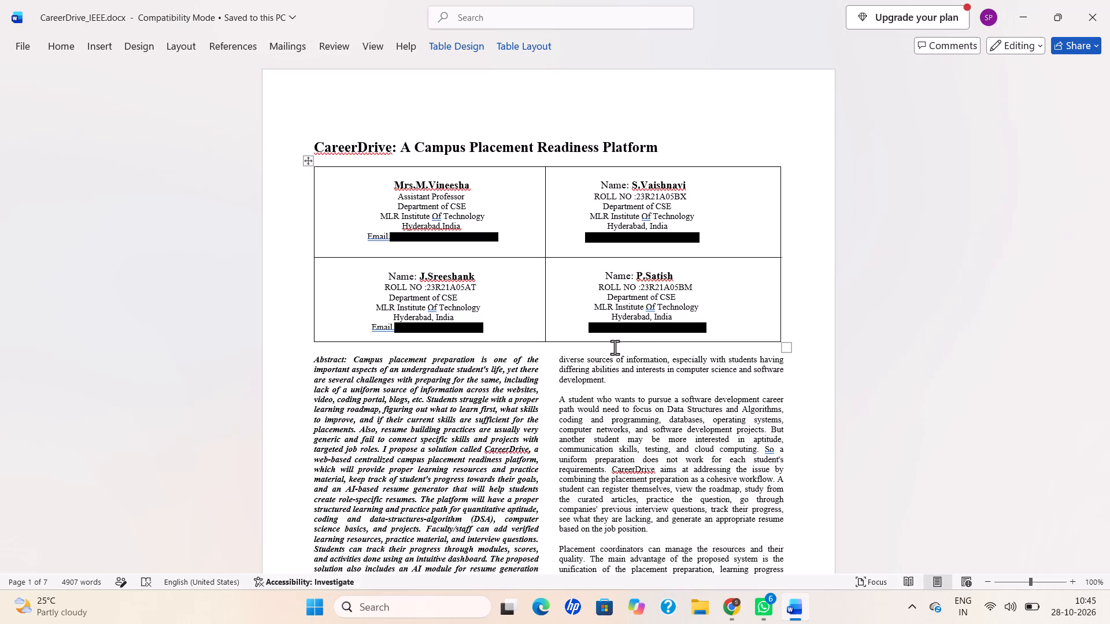
pyautogui.scroll(-3, 641, 367)
pyautogui.scroll(1, 641, 367)
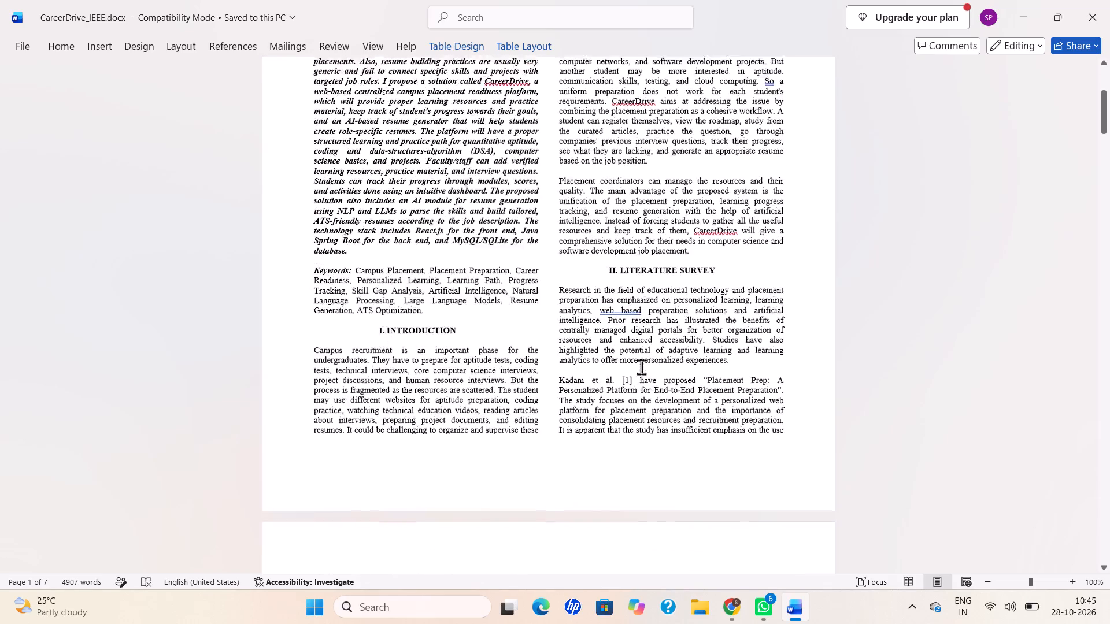
pyautogui.scroll(1, 641, 367)
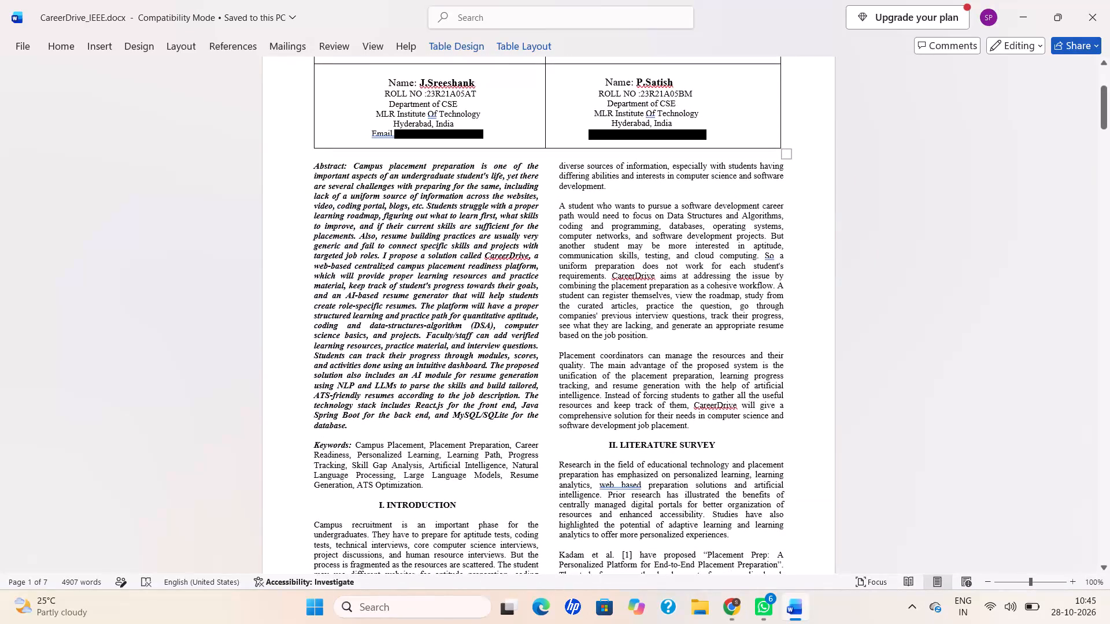
pyautogui.scroll(-8, 489, 256)
pyautogui.scroll(-20, 489, 256)
pyautogui.scroll(-20, 489, 256)
pyautogui.scroll(-20, 489, 256)
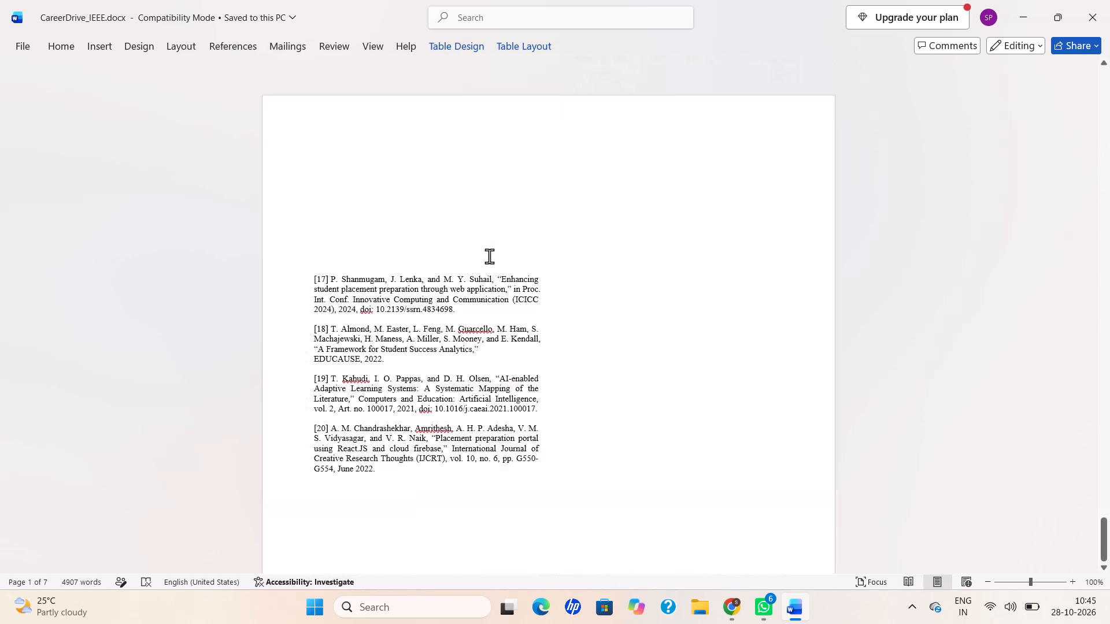
pyautogui.scroll(-20, 489, 256)
pyautogui.scroll(-20, 489, 256)
pyautogui.scroll(-12, 489, 256)
pyautogui.scroll(4, 489, 256)
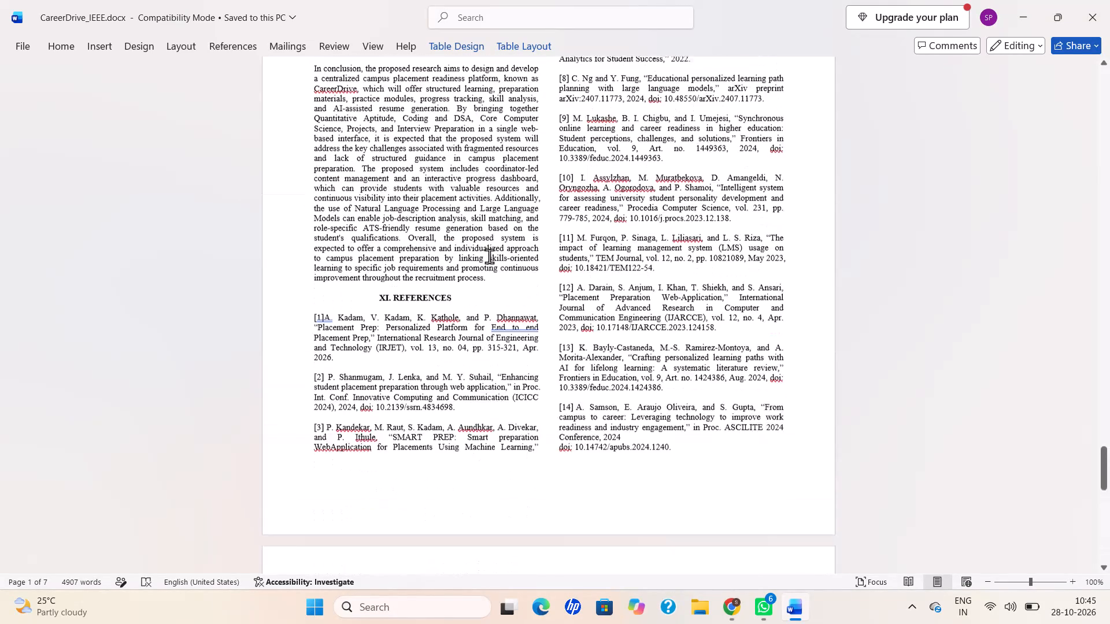
pyautogui.scroll(2, 489, 256)
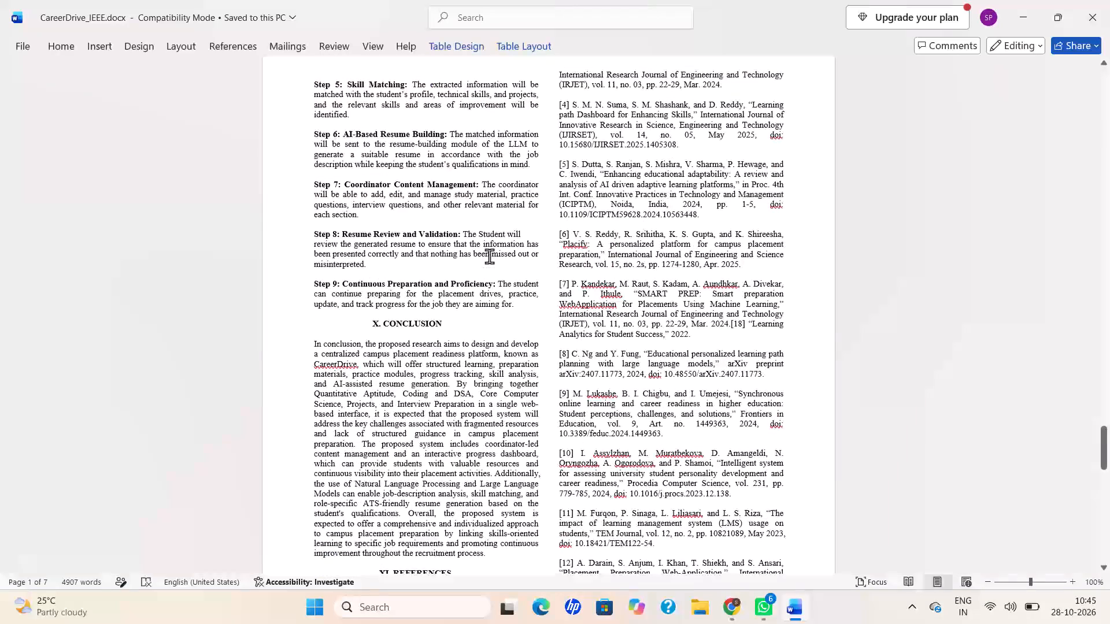
pyautogui.scroll(10, 489, 256)
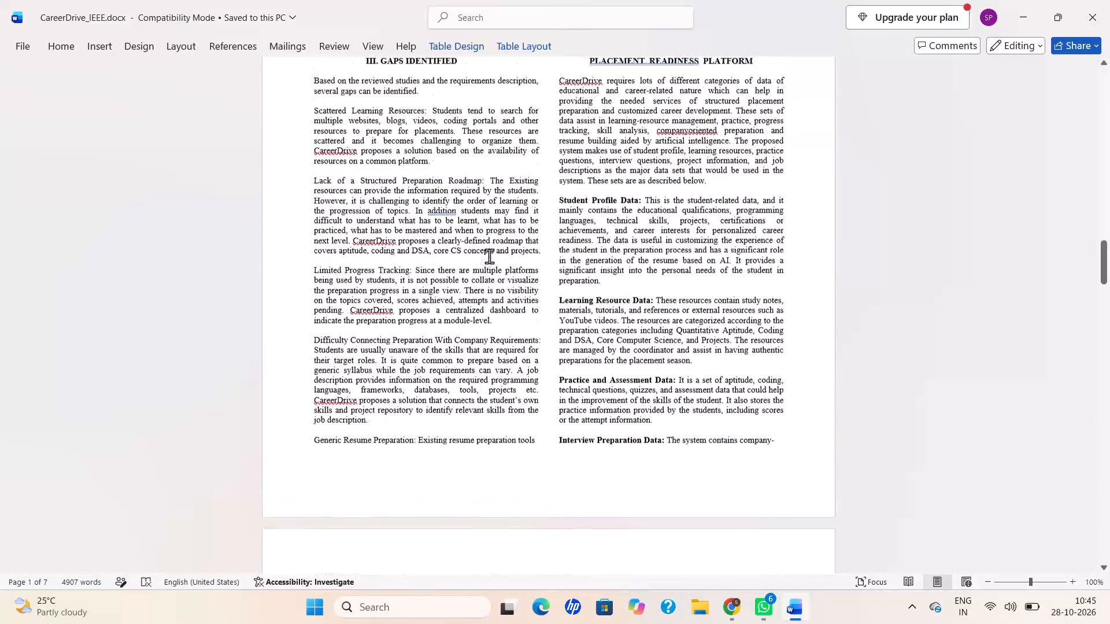
pyautogui.scroll(5, 489, 256)
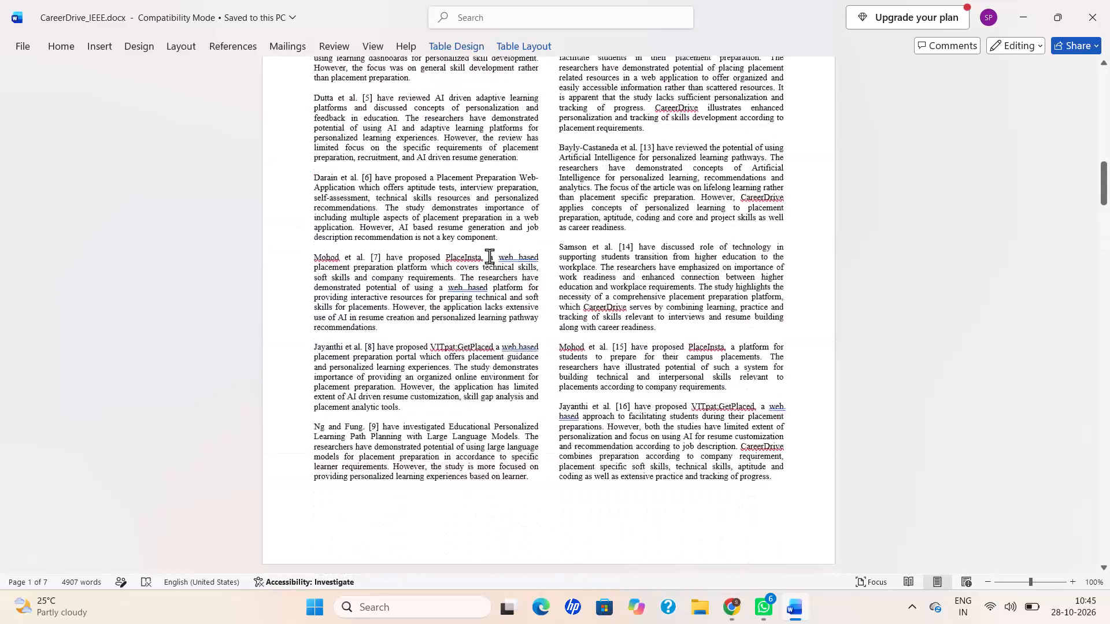
pyautogui.scroll(5, 489, 256)
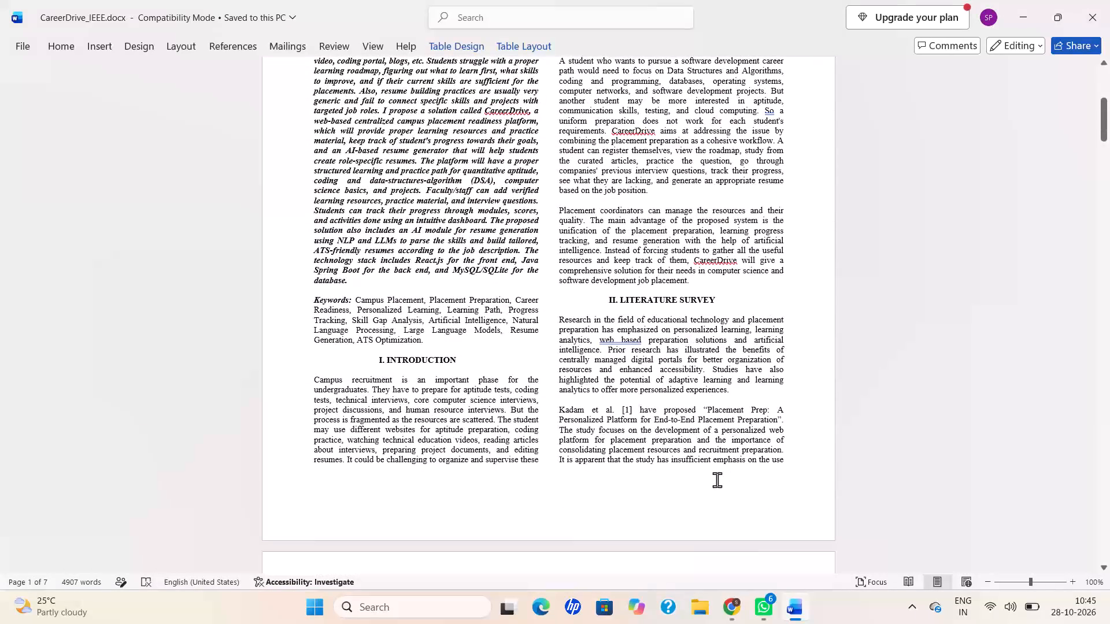
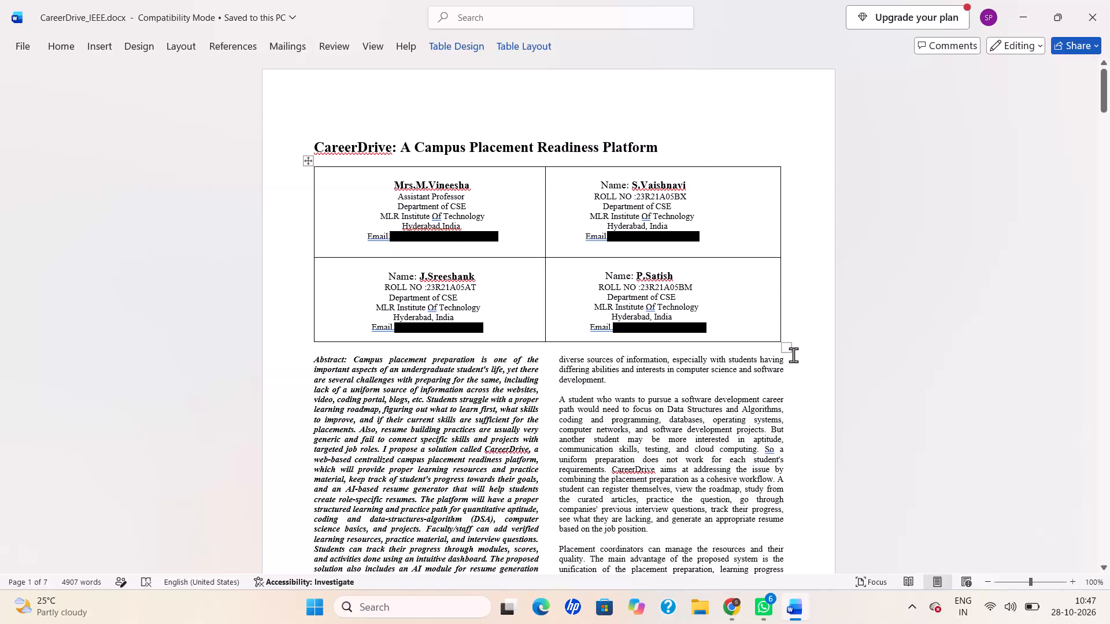
# Delete the whole author details table beneath the paper's title.
pyautogui.click(772, 321)
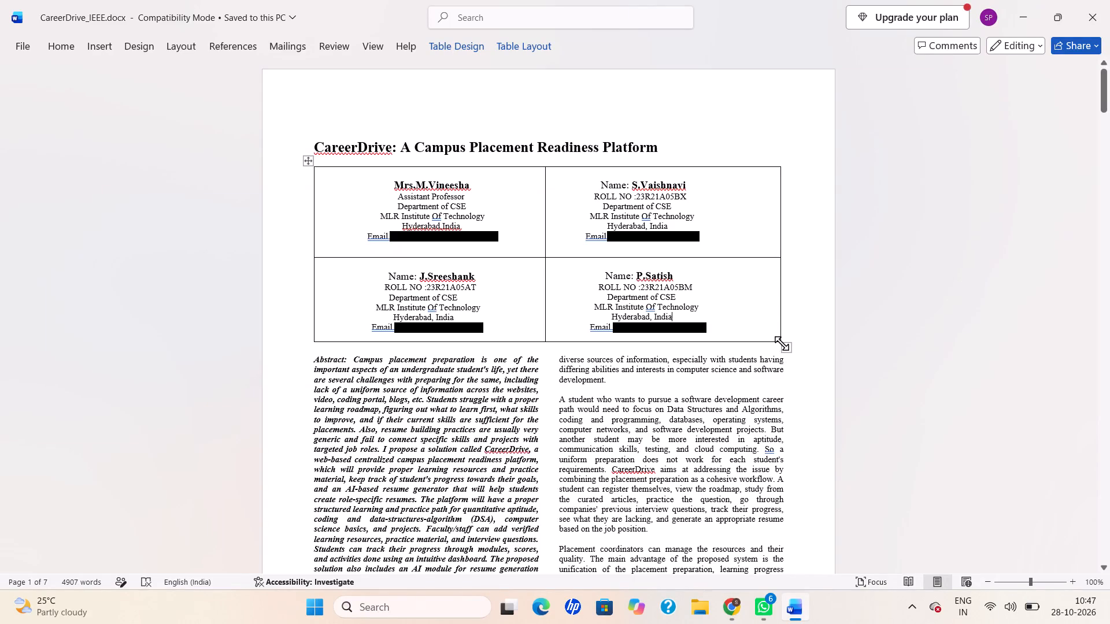
pyautogui.click(782, 343)
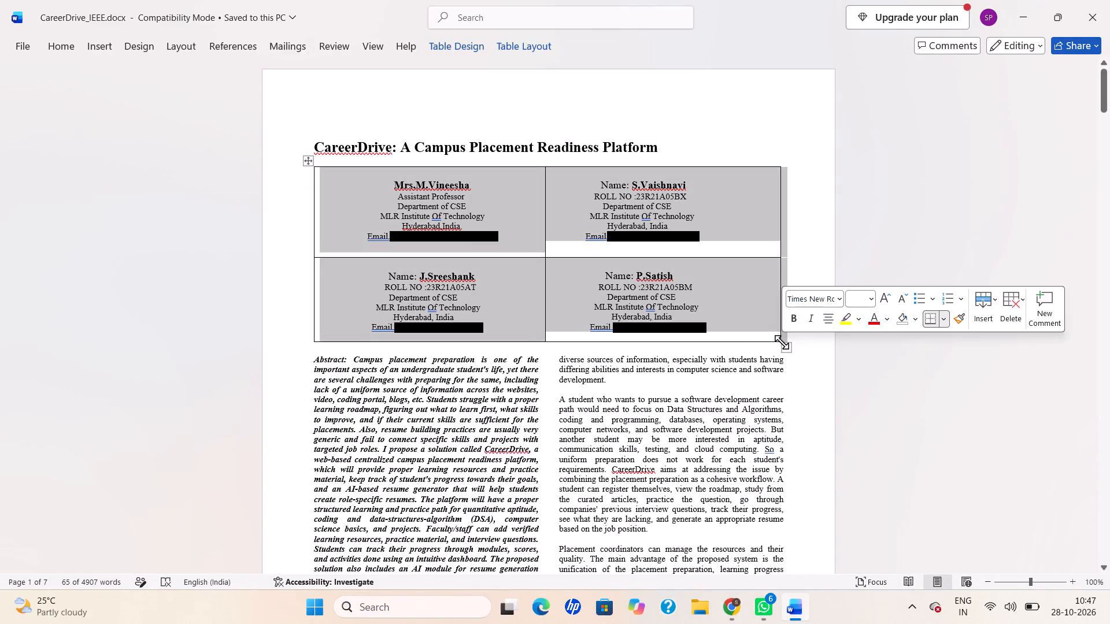
pyautogui.press('BackSpace')
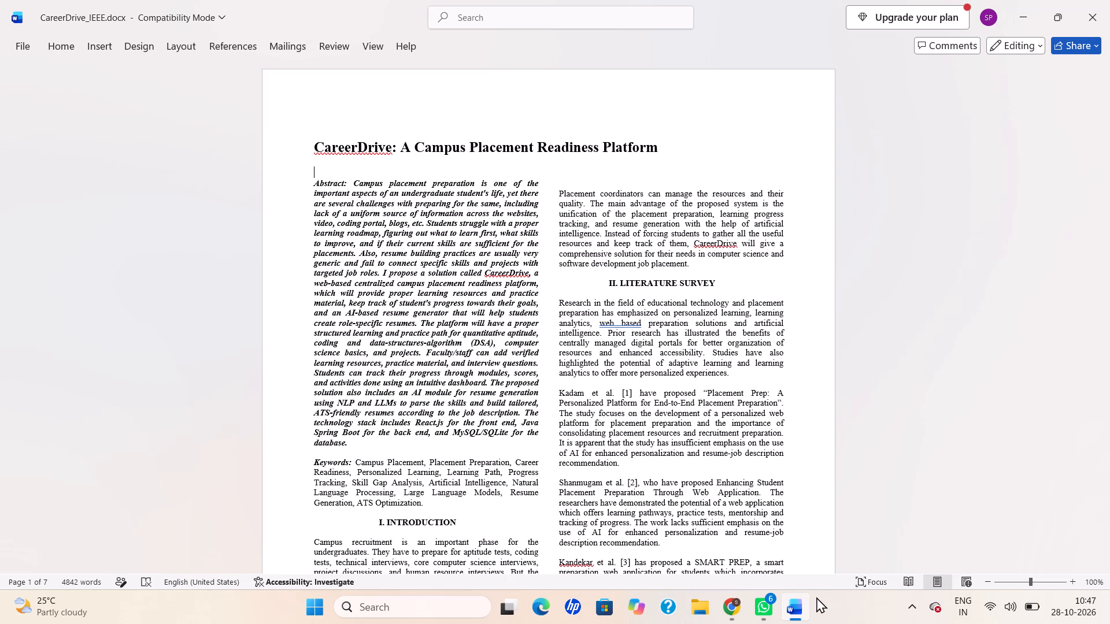
# Switch to the Clever AI Humanizer page in Chrome.
pyautogui.click(727, 601)
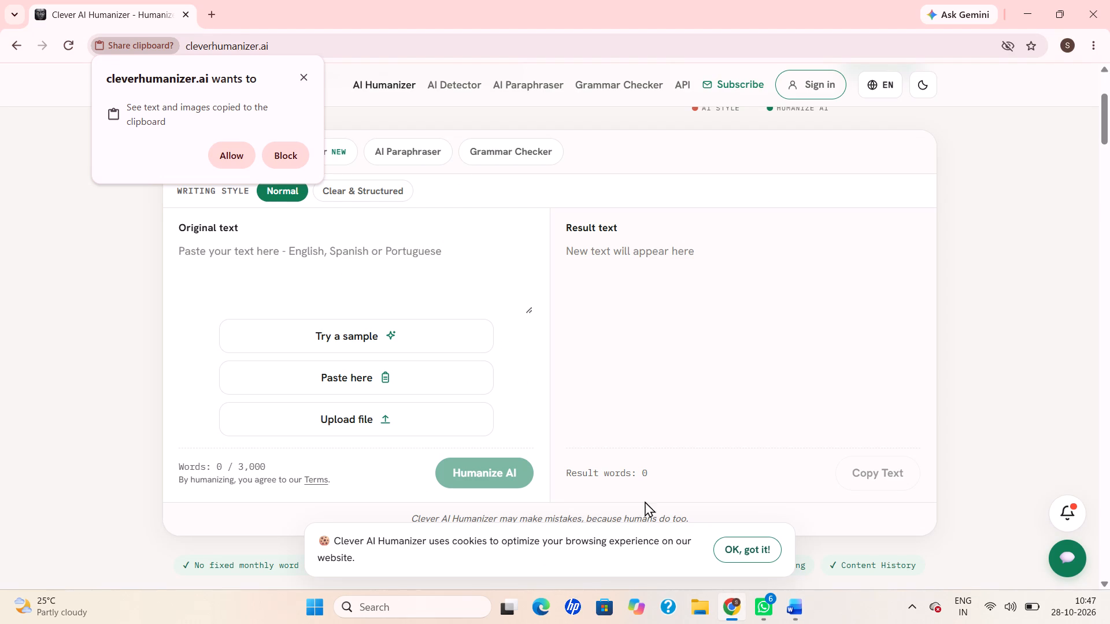
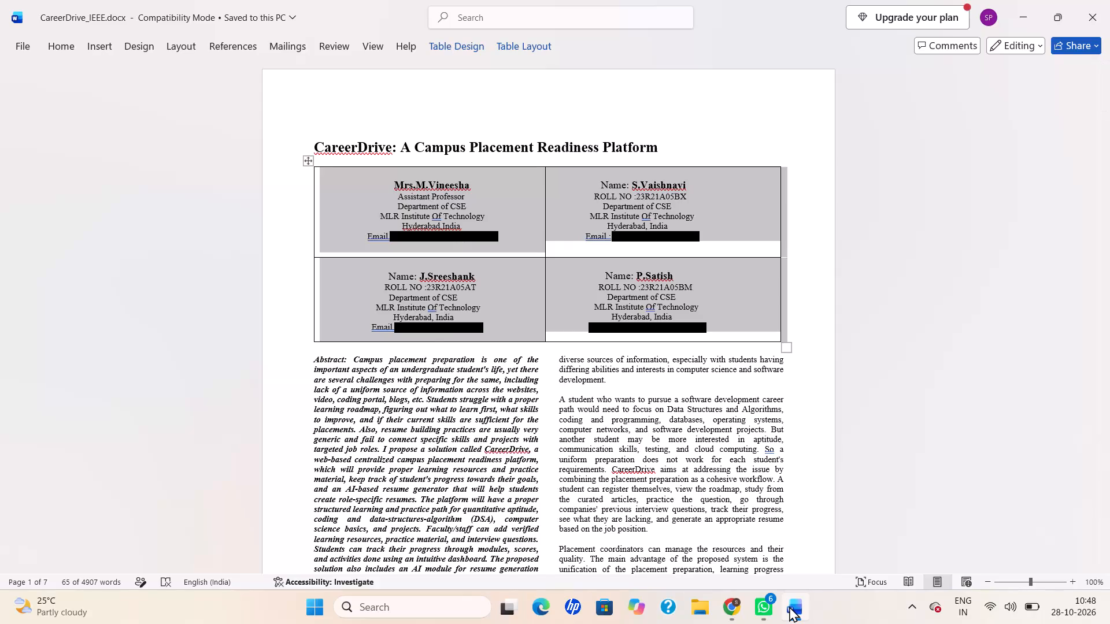
# Delete the selected author details table beneath the paper's title in the CareerDrive_IEEE document.
pyautogui.press('BackSpace')
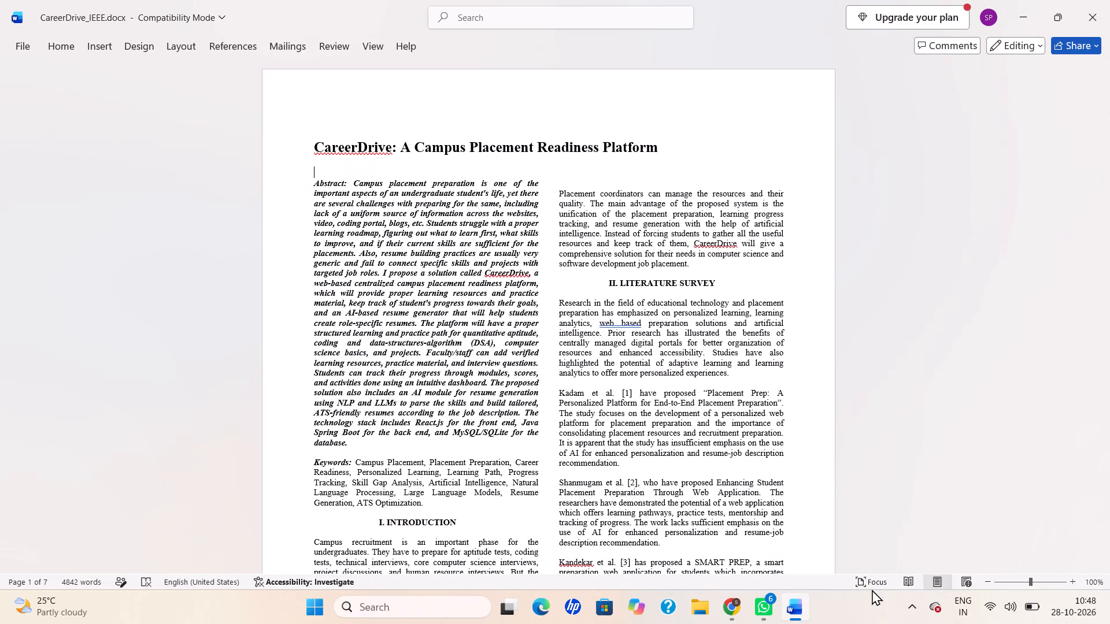
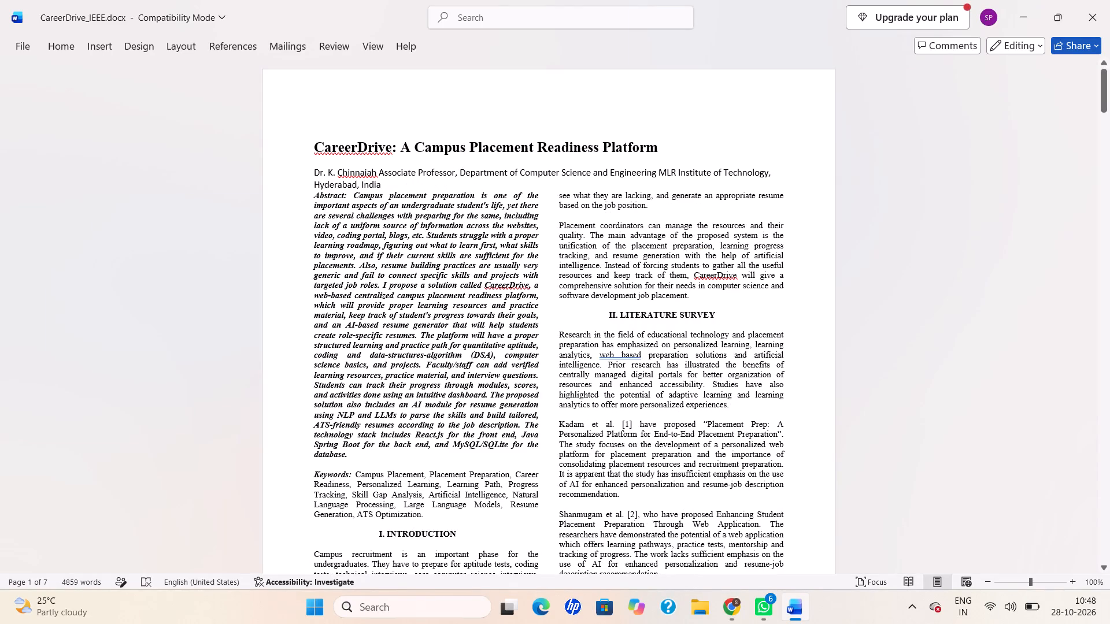
# Break the author details beneath the title into five separate lines: name, position, department, institute, and city with country.
pyautogui.click(379, 168)
pyautogui.press('Return')
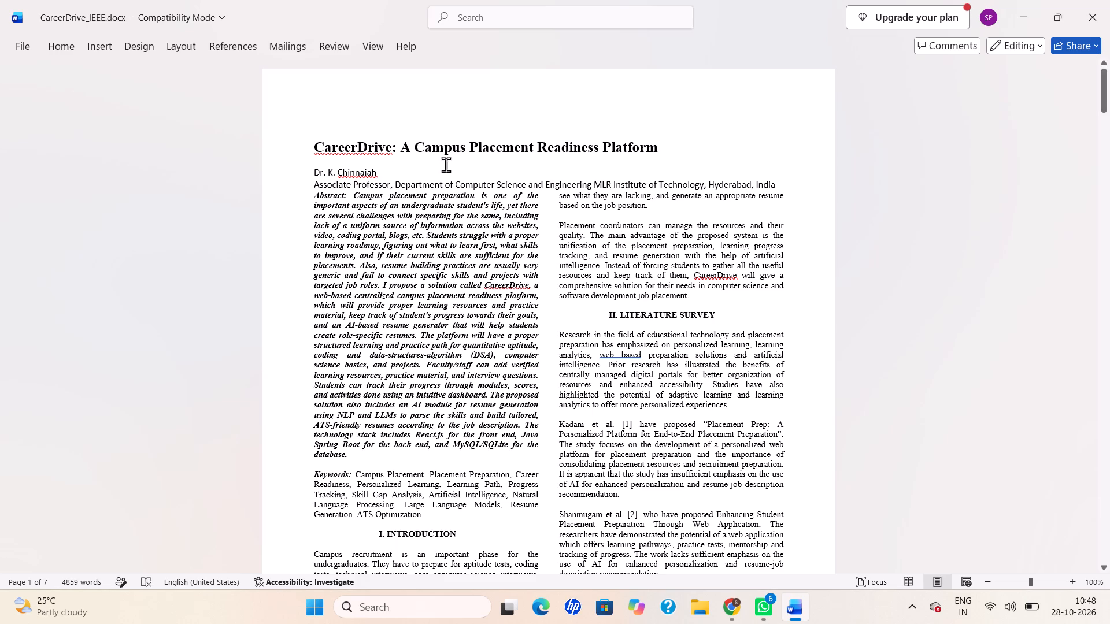
pyautogui.click(395, 183)
pyautogui.press('Return')
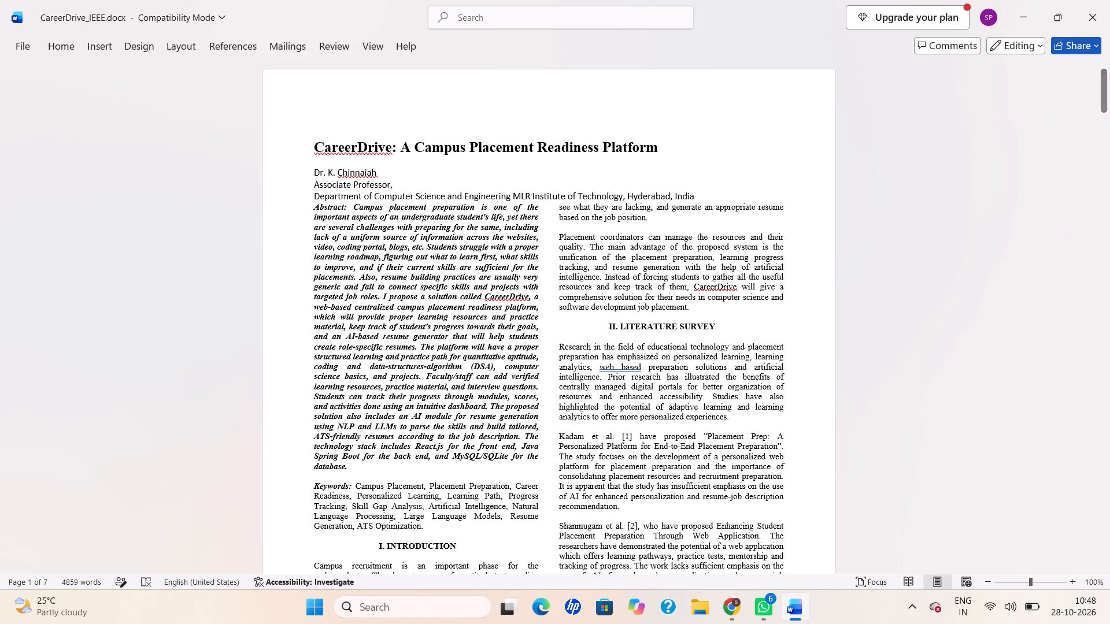
pyautogui.click(514, 196)
pyautogui.press('Return')
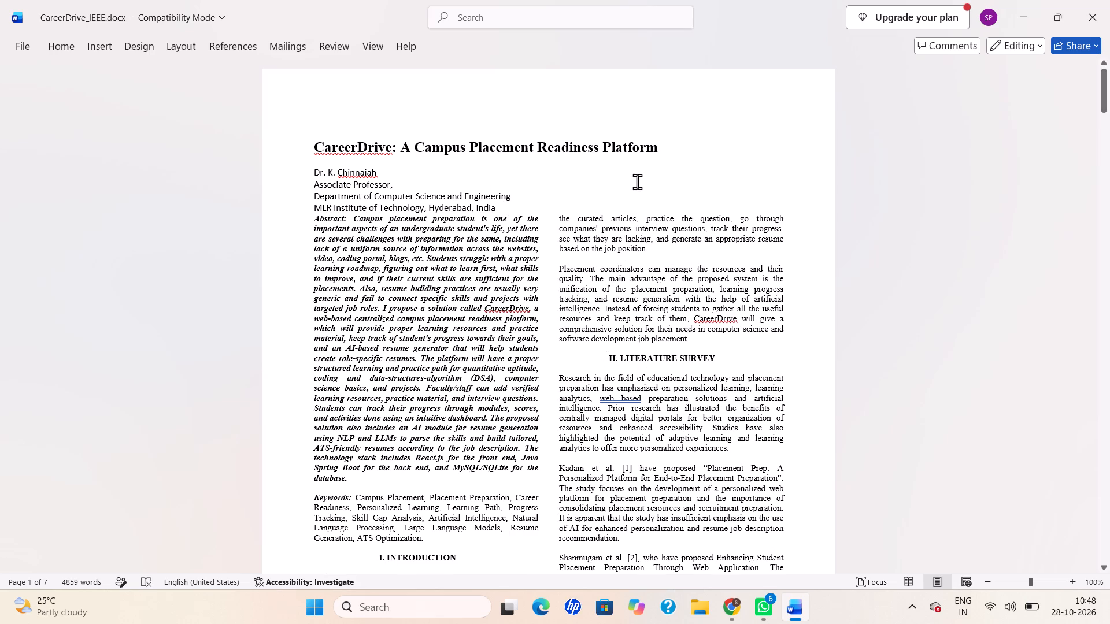
pyautogui.click(429, 209)
pyautogui.press('Return')
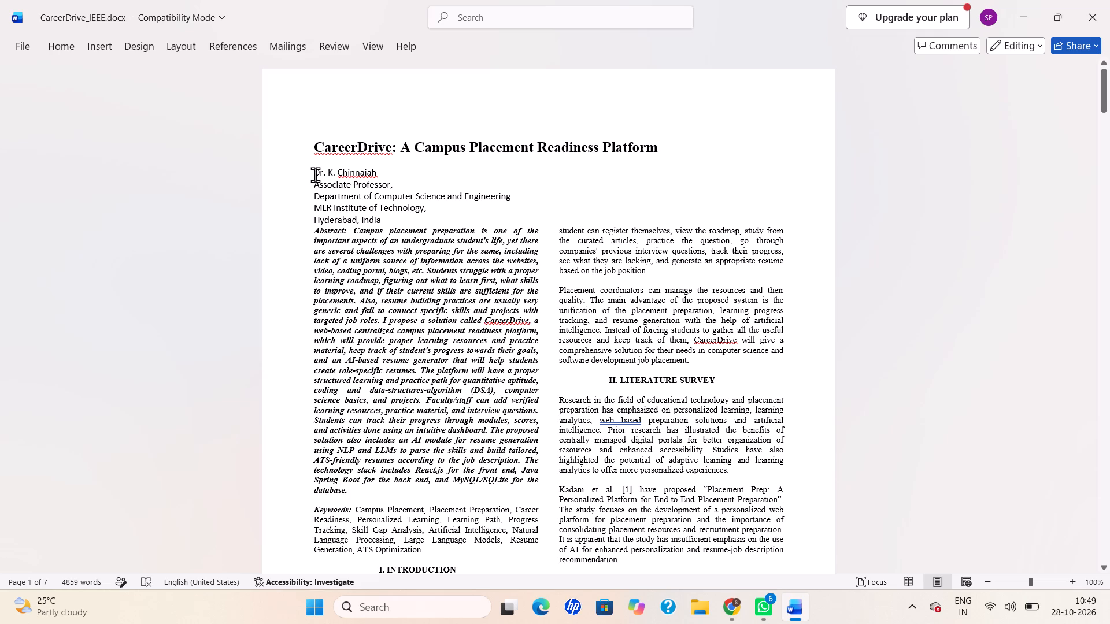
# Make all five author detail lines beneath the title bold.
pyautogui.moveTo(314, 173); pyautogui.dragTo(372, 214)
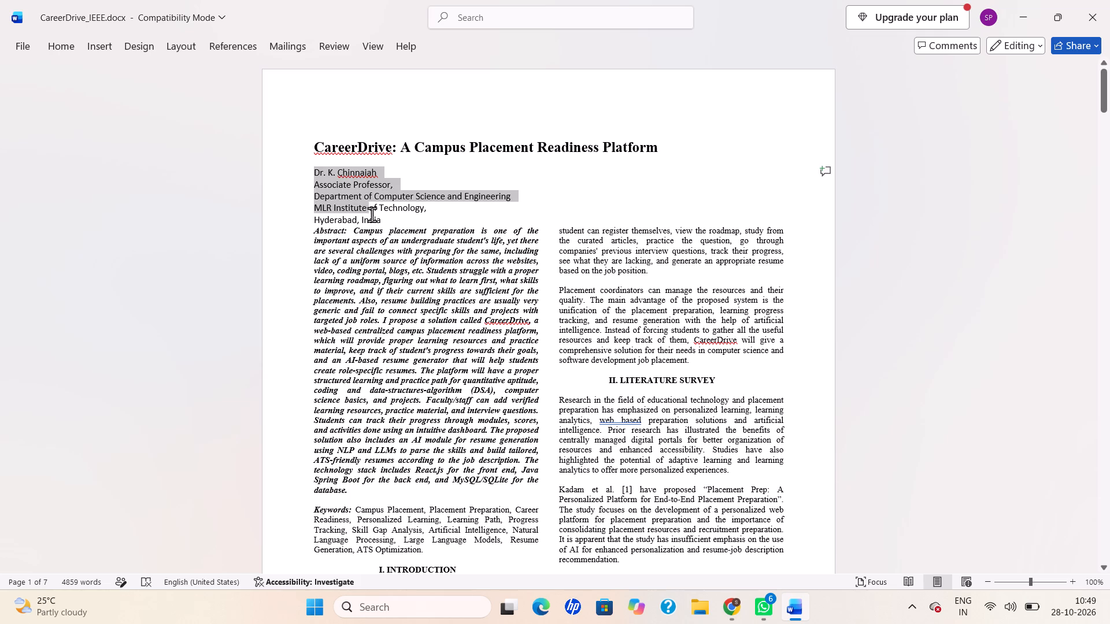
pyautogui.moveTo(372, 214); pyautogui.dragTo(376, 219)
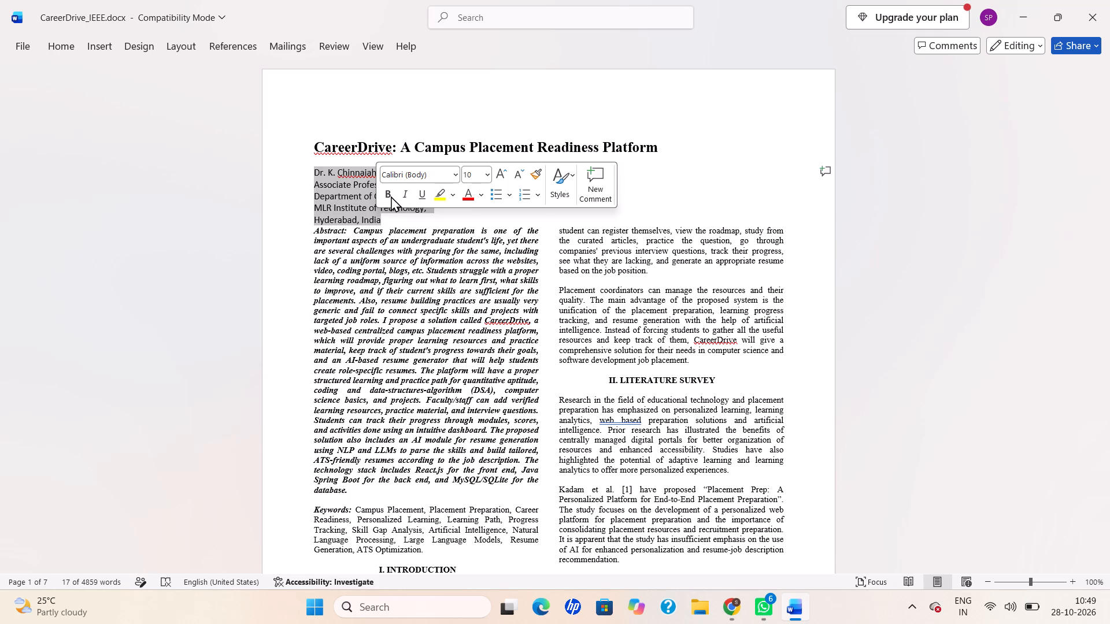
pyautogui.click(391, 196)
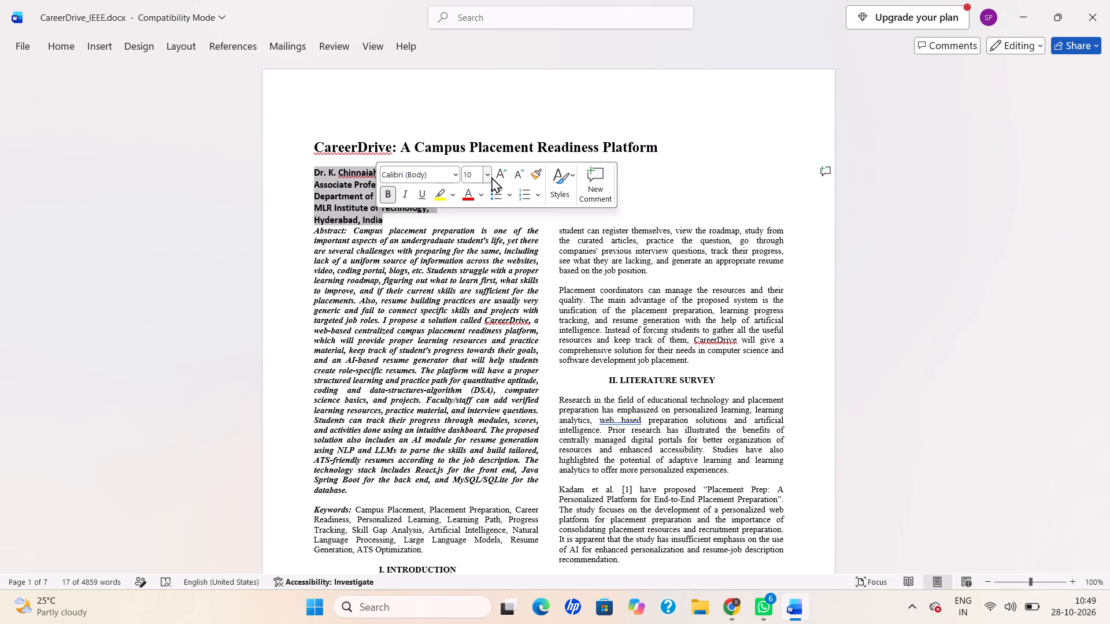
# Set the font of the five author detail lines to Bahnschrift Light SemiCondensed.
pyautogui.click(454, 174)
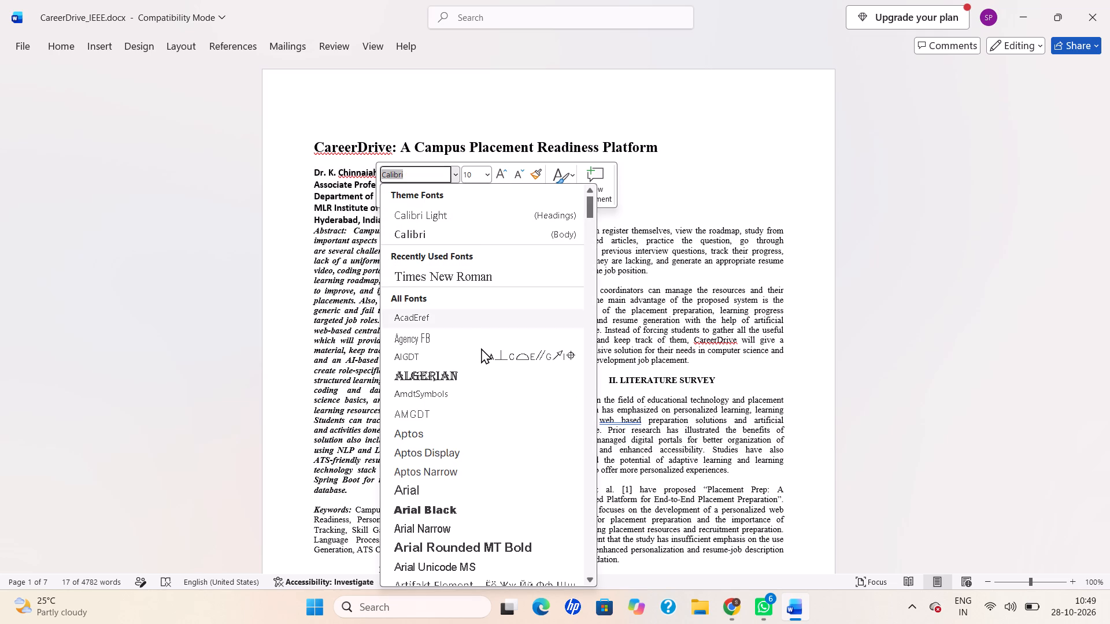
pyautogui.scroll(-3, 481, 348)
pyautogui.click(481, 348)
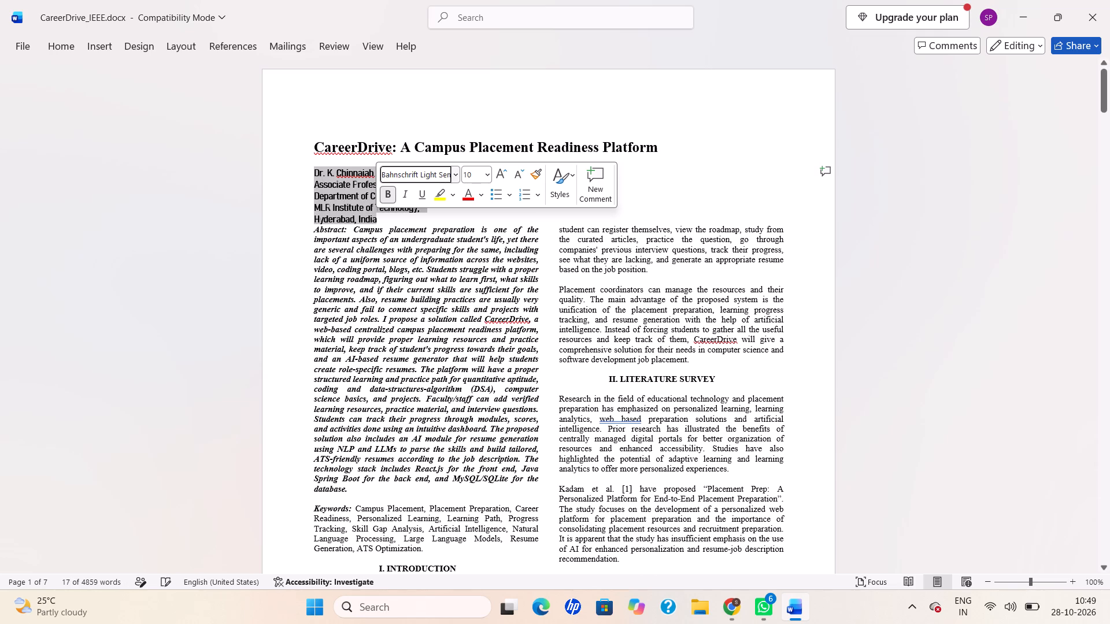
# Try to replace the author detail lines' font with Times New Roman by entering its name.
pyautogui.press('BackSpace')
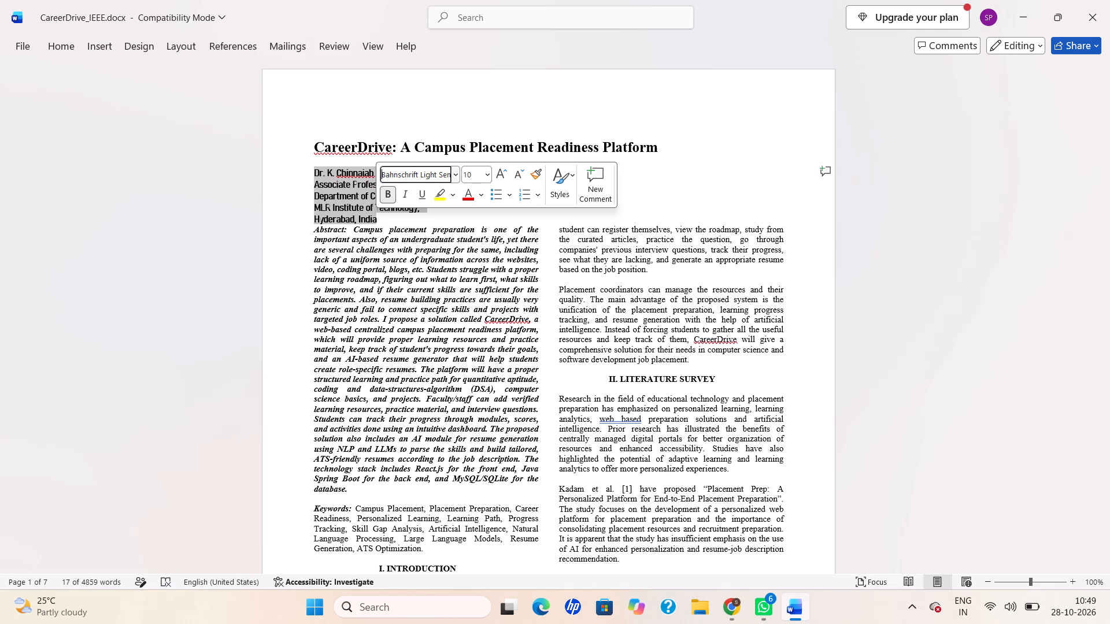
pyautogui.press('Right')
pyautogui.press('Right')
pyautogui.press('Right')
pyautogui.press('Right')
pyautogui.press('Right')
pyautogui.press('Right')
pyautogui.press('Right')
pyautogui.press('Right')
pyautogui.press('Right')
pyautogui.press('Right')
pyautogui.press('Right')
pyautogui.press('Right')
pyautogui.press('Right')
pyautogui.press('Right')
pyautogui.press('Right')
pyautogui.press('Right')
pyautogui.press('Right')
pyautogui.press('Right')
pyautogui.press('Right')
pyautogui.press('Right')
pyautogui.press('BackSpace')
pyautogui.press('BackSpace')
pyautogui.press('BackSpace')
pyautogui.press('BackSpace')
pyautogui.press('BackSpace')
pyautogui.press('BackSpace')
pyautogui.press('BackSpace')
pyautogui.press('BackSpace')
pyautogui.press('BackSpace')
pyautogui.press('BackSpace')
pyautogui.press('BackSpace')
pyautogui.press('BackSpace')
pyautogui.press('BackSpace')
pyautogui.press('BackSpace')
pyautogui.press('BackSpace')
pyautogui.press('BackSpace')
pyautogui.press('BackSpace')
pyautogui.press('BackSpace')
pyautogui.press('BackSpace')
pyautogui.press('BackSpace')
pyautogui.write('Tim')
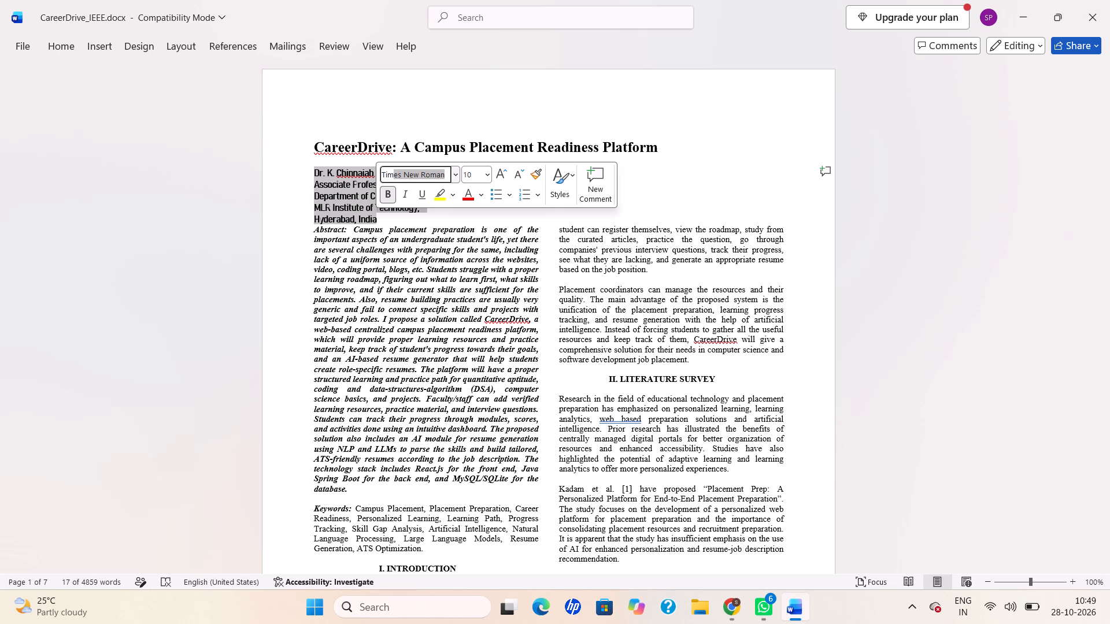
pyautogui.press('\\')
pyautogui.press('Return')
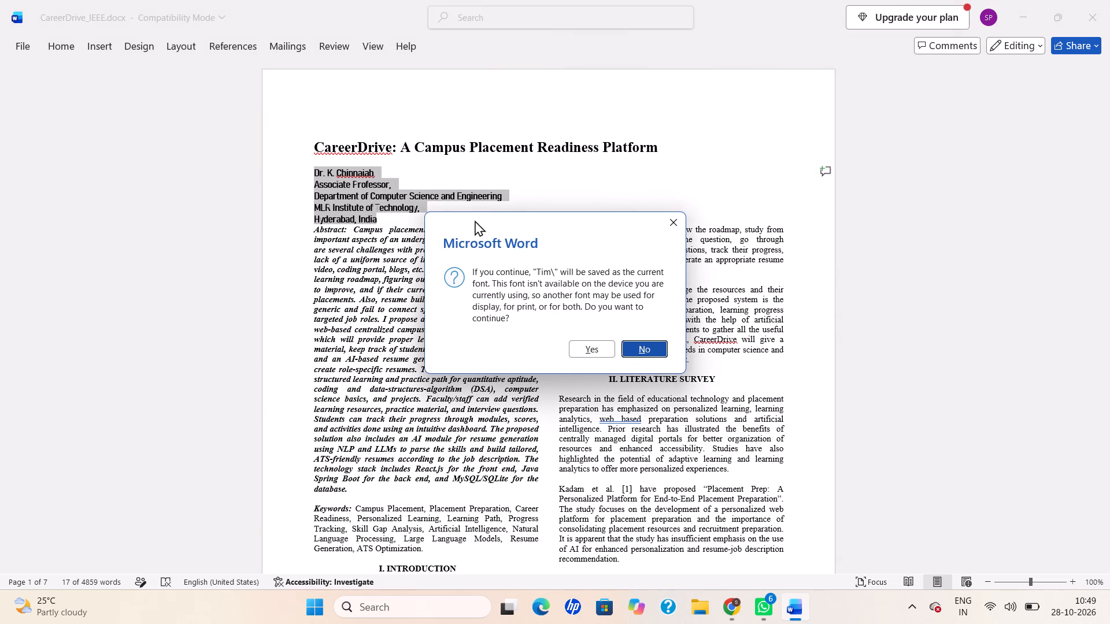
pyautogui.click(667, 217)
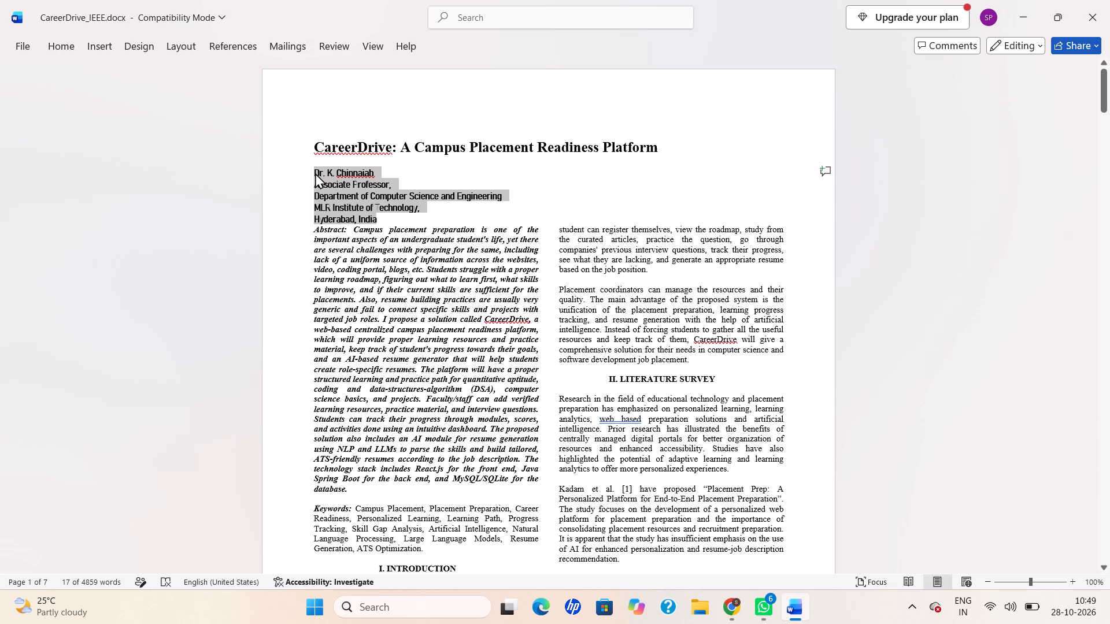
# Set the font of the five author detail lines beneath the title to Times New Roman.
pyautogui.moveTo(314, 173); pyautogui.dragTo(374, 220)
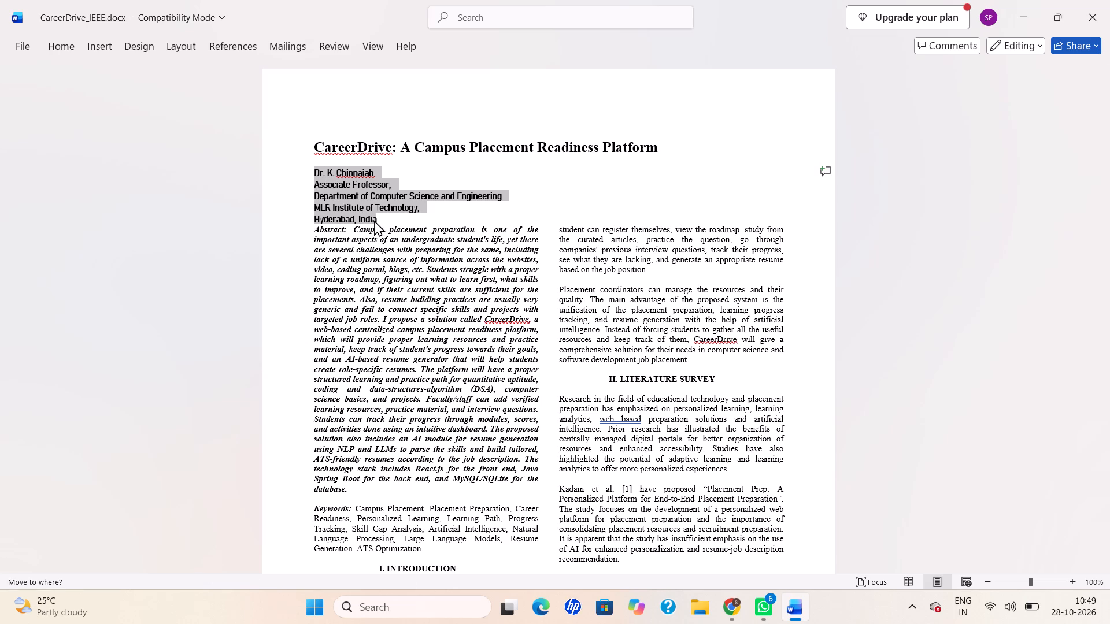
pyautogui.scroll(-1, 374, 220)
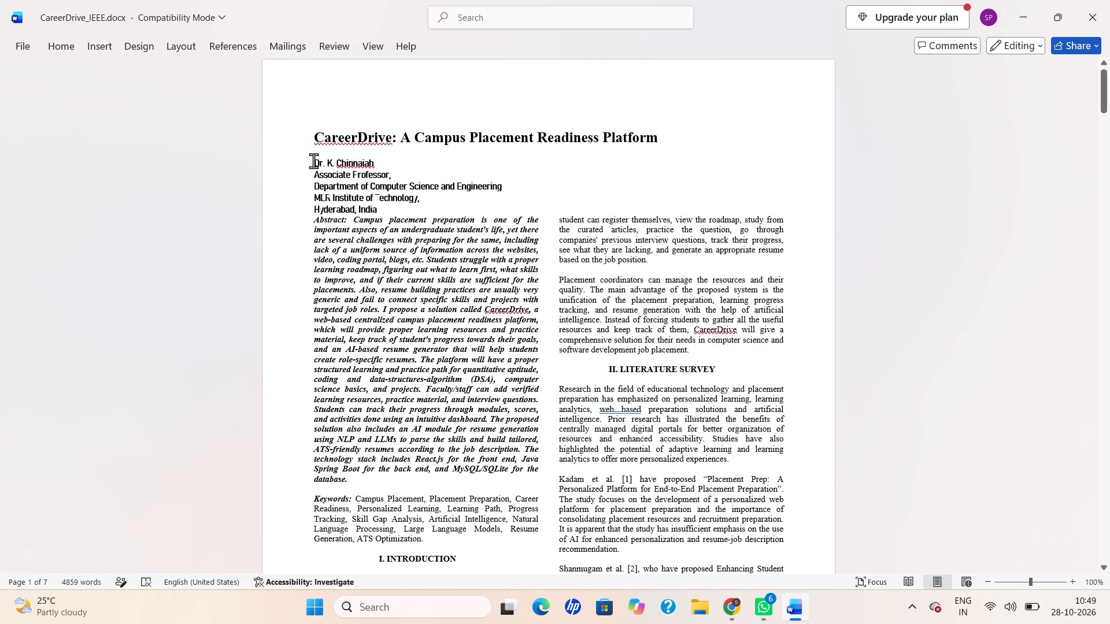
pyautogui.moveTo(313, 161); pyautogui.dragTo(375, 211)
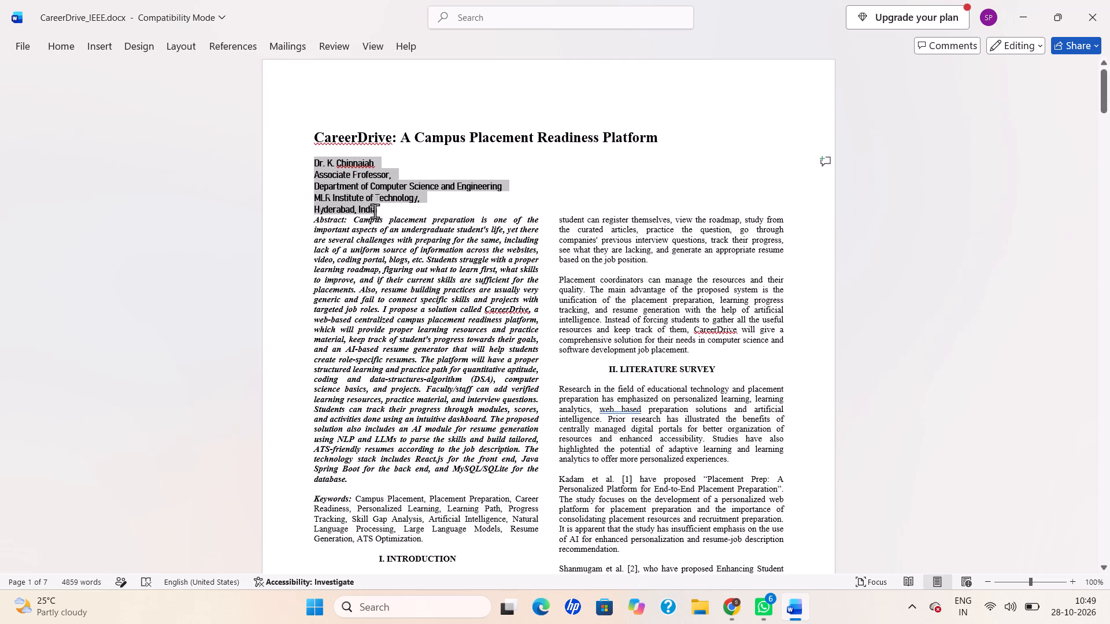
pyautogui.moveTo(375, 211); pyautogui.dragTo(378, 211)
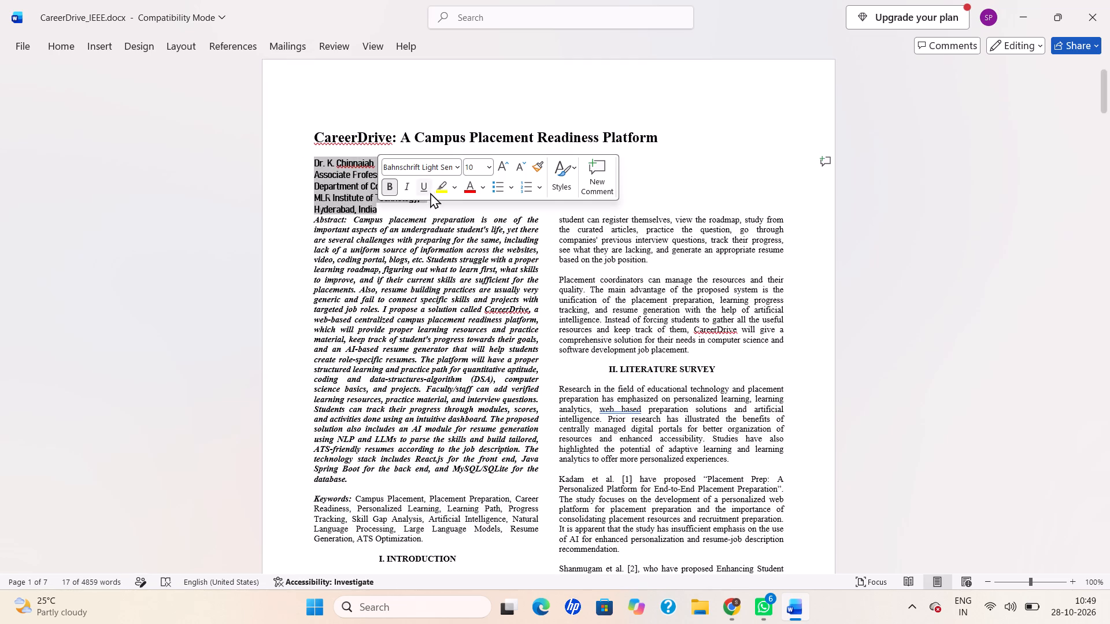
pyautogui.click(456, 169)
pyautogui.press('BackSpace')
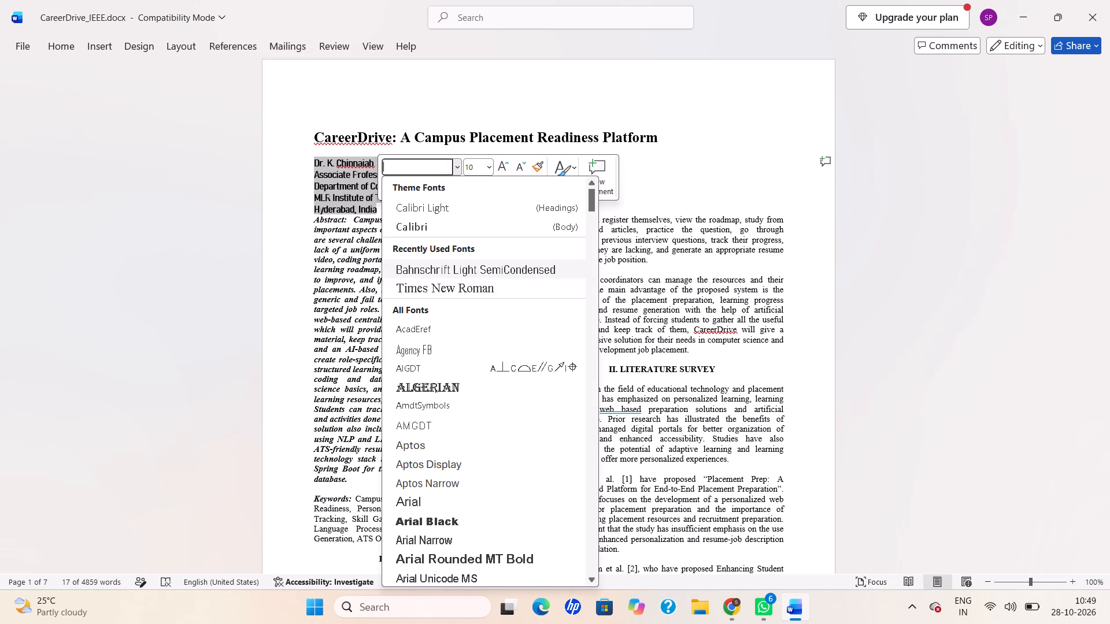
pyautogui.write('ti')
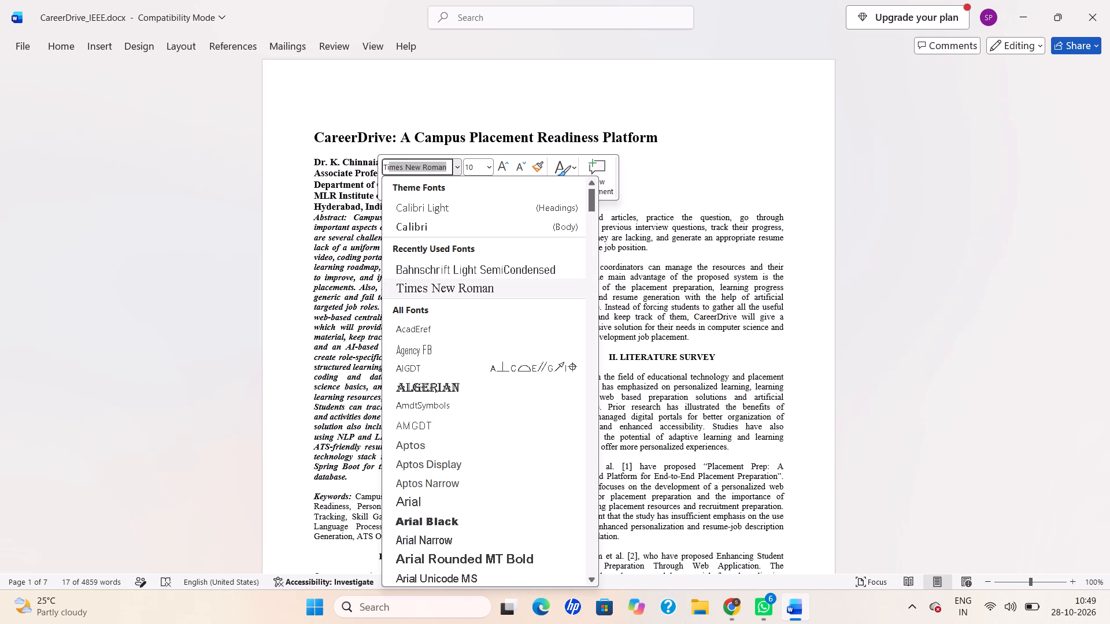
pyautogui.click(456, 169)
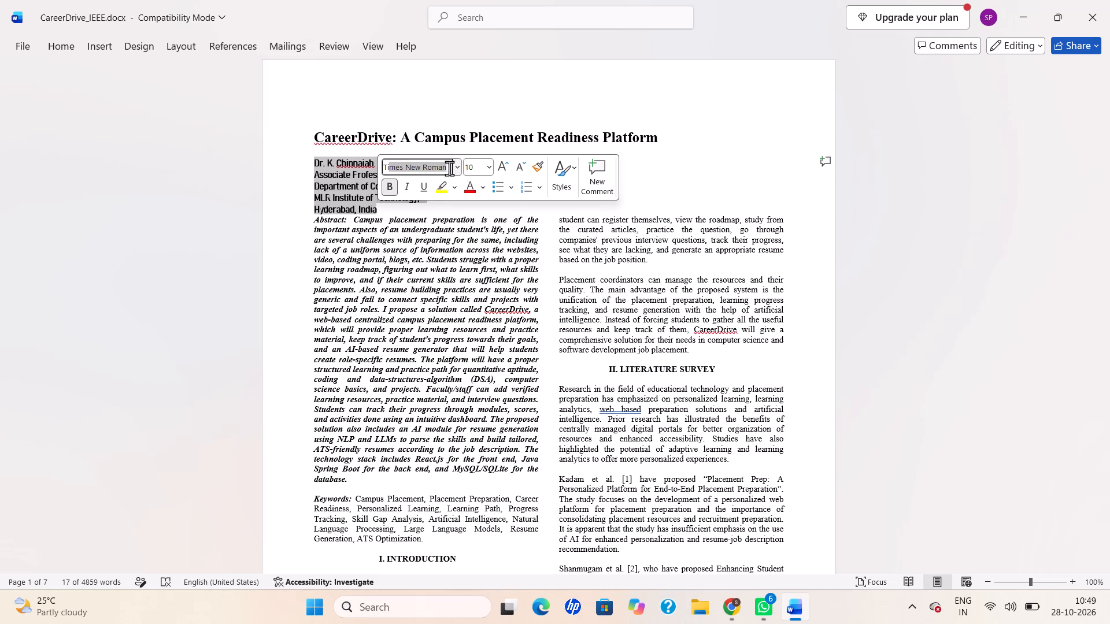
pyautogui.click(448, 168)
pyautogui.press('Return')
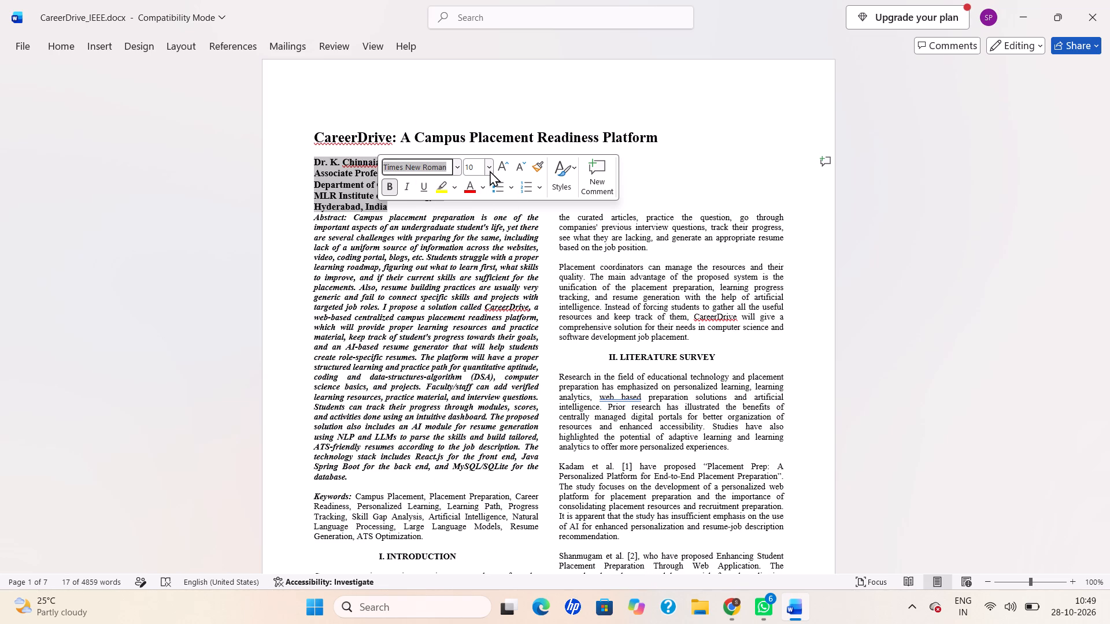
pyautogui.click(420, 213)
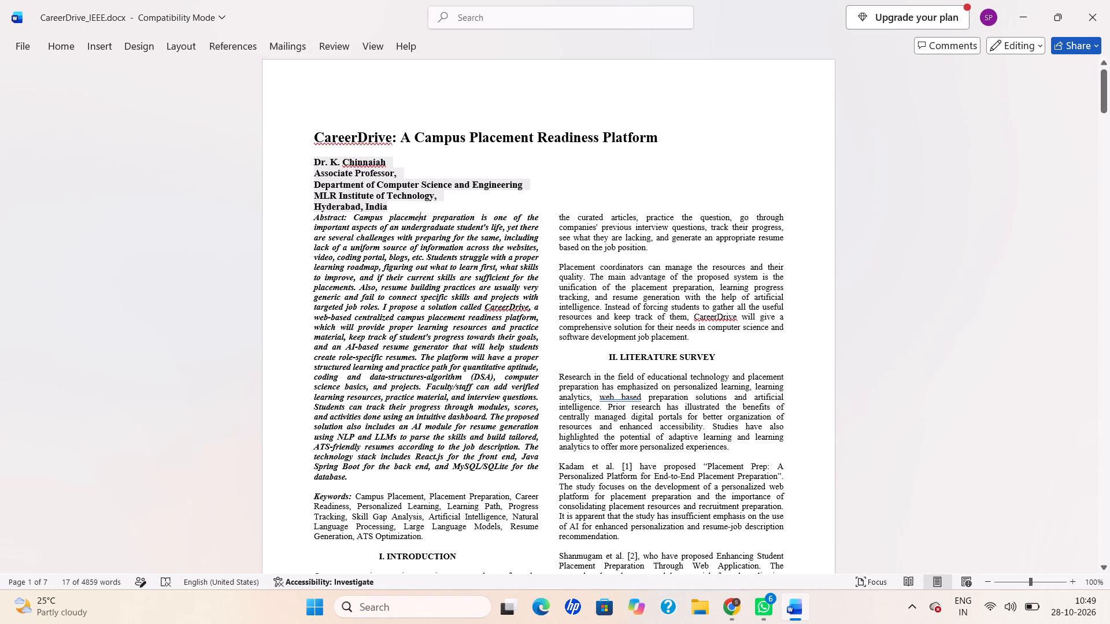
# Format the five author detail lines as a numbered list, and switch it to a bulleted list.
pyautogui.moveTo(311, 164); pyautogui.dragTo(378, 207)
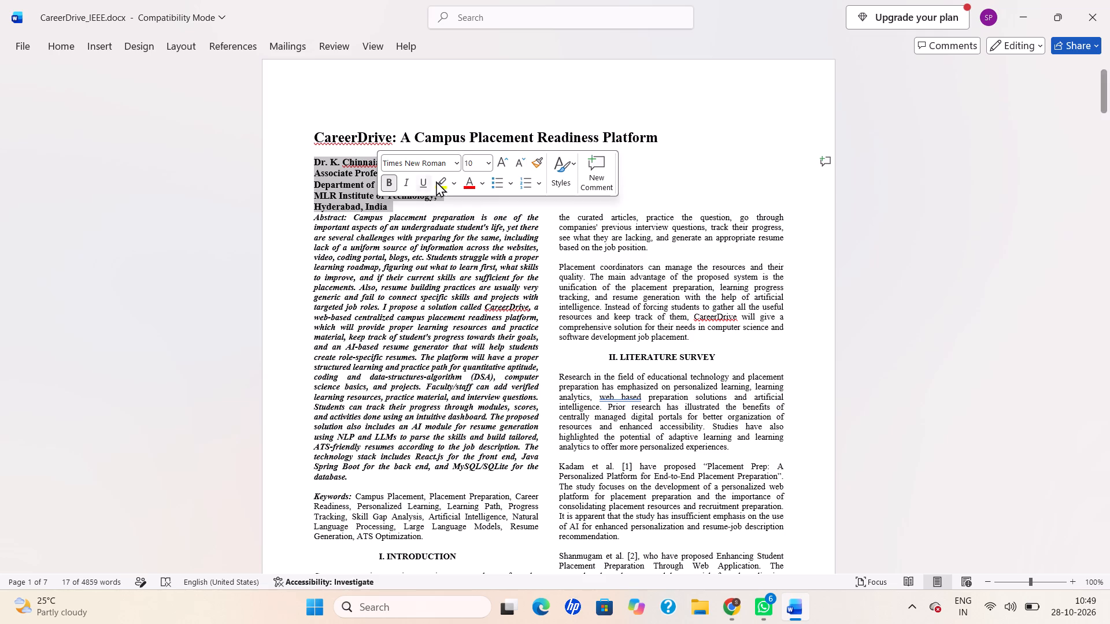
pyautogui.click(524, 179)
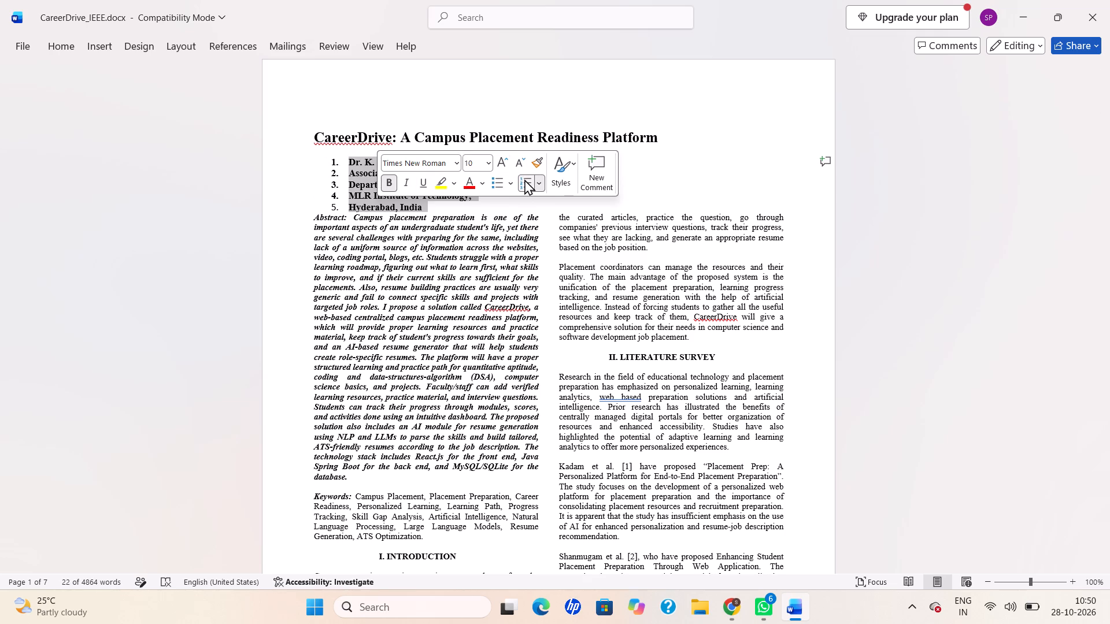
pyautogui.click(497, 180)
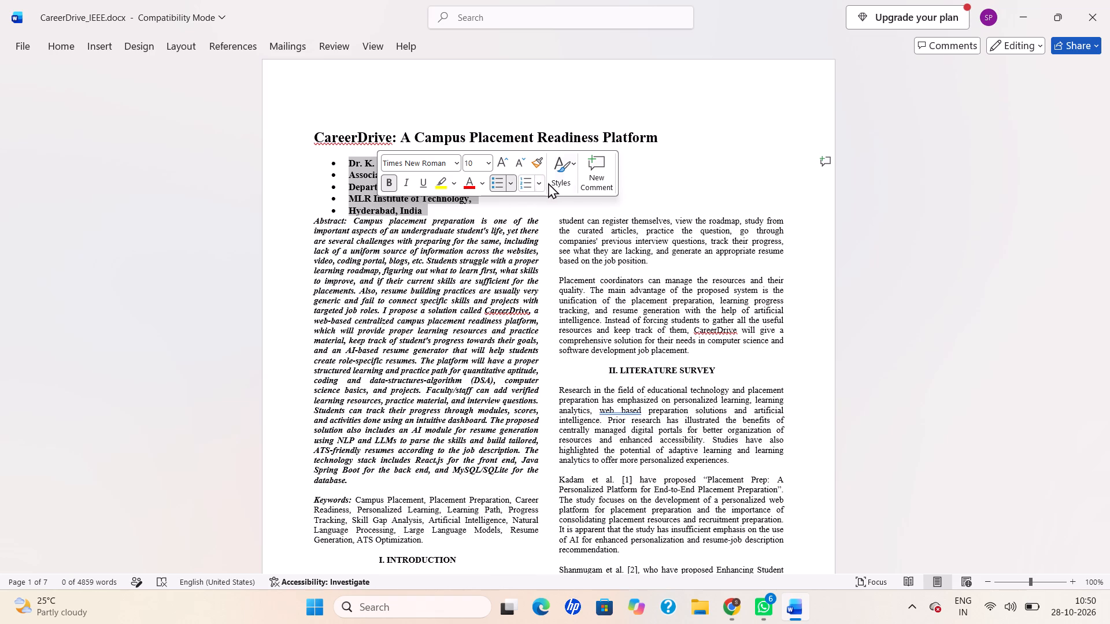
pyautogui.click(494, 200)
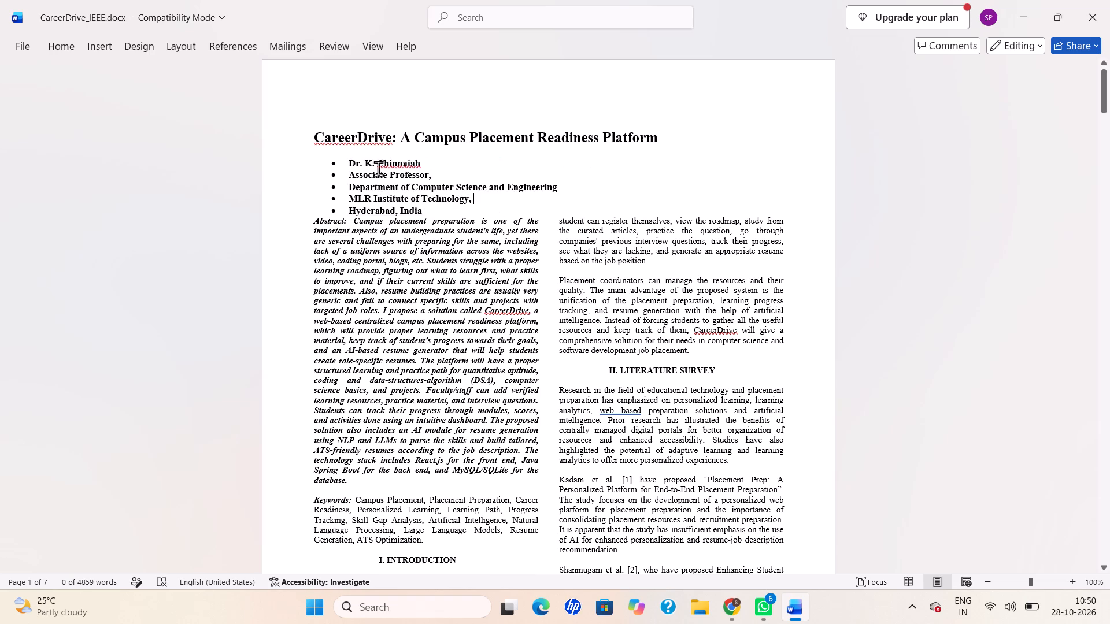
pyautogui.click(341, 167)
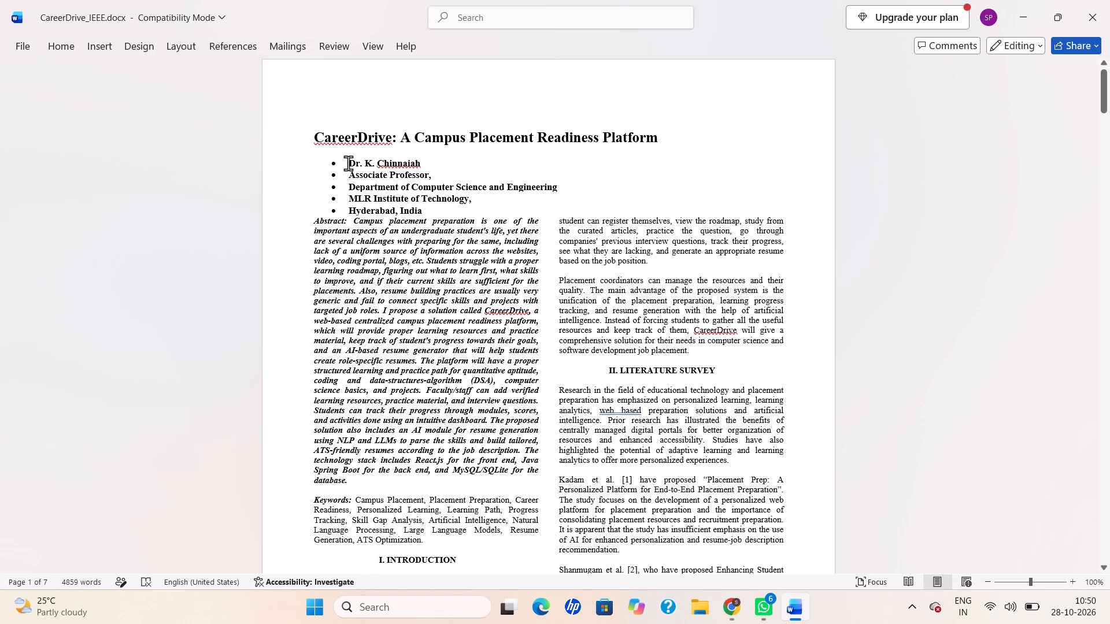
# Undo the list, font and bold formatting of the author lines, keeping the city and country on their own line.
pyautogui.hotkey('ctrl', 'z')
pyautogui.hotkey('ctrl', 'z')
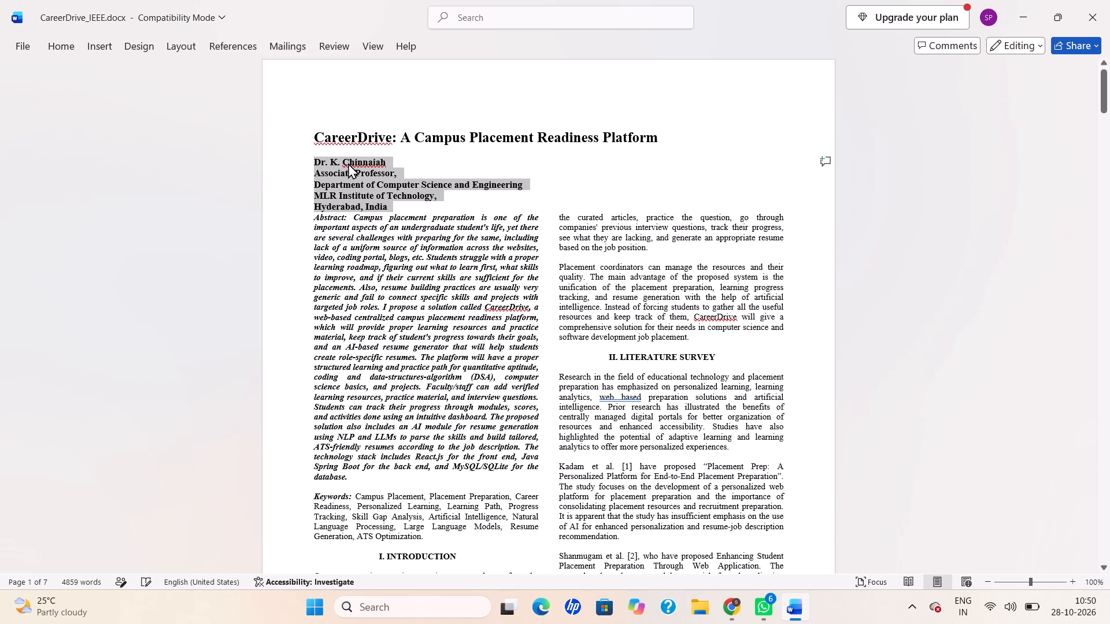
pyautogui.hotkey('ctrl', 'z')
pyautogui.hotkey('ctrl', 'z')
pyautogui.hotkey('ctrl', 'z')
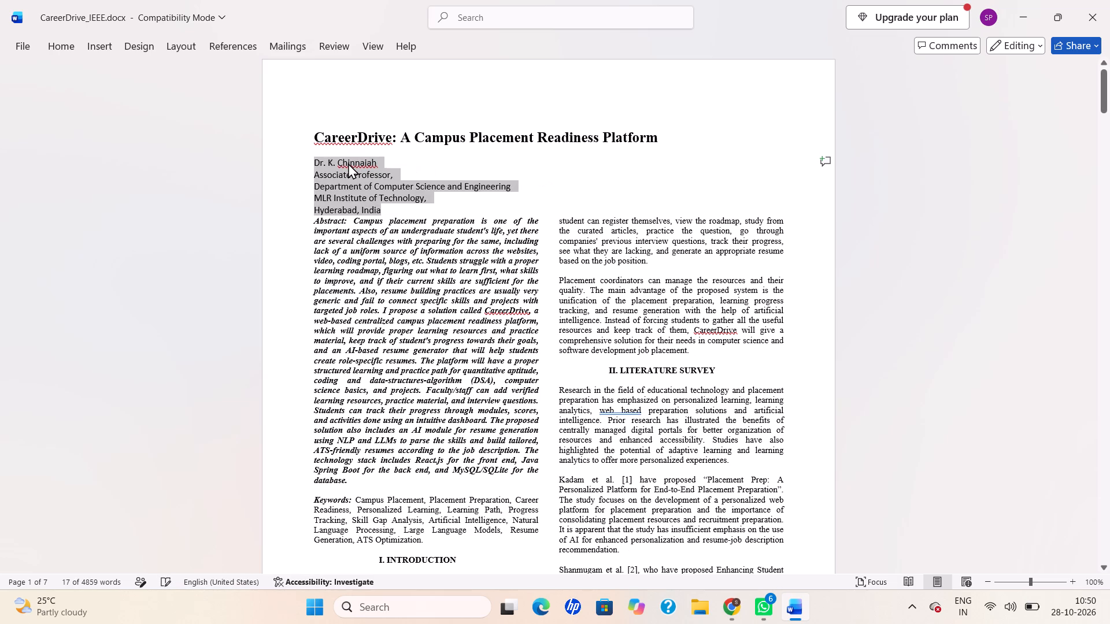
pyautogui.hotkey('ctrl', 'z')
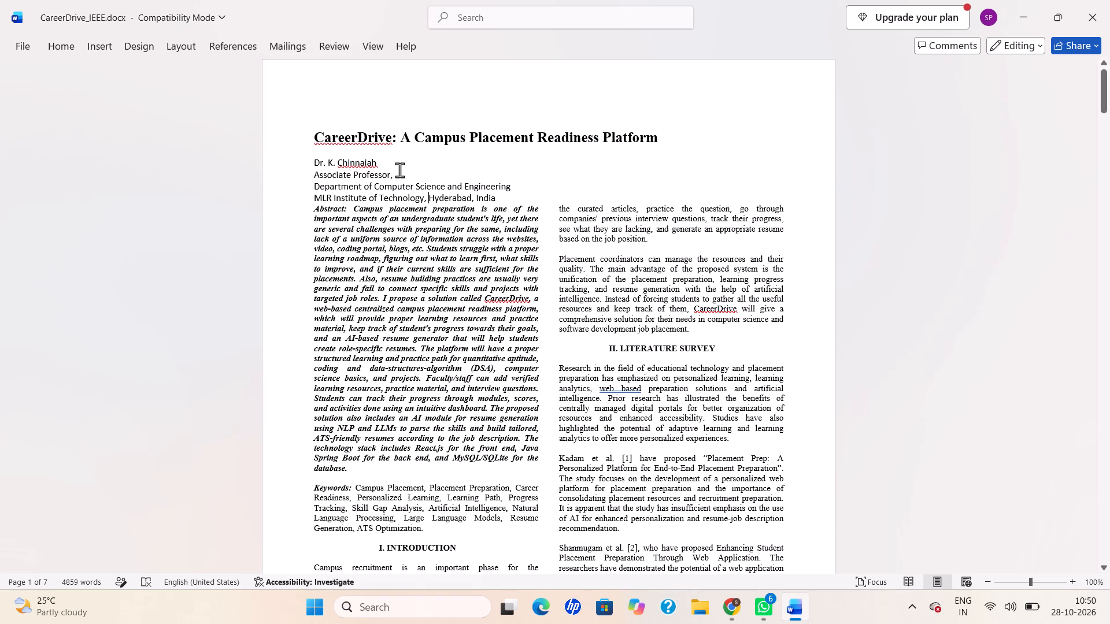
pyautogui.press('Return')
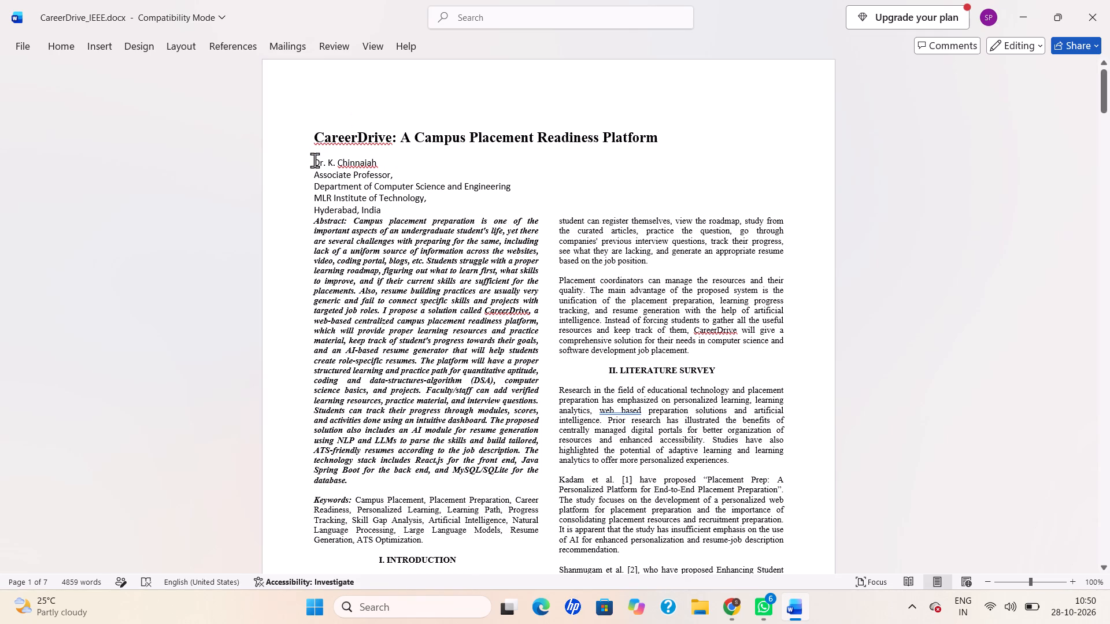
# Set the font of the five author detail lines beneath the title to Times New Roman.
pyautogui.moveTo(314, 160); pyautogui.dragTo(386, 208)
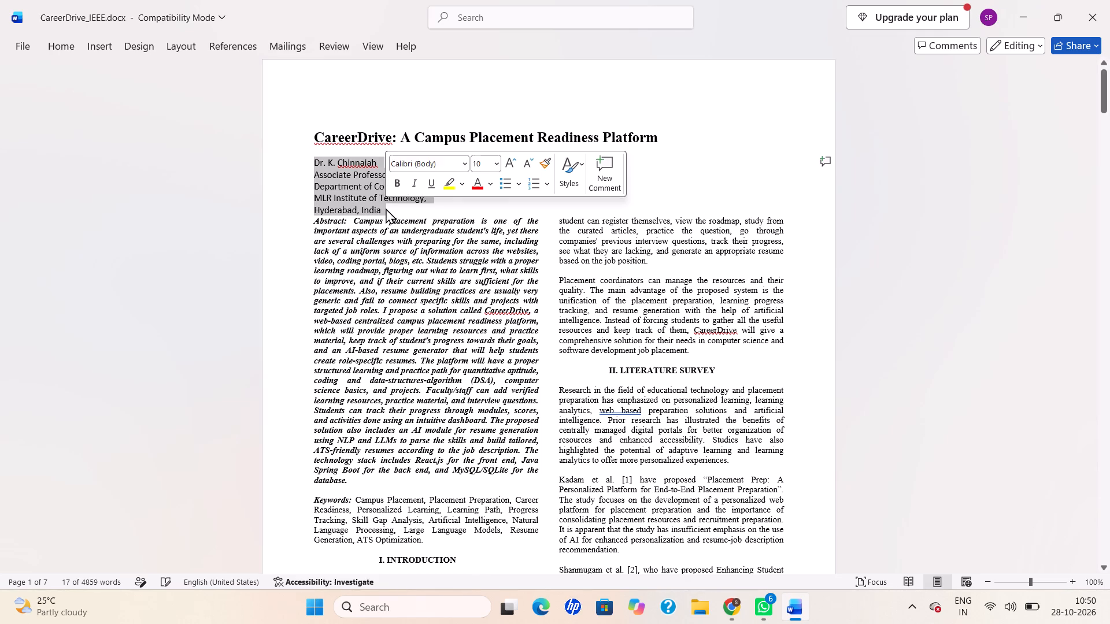
pyautogui.click(466, 163)
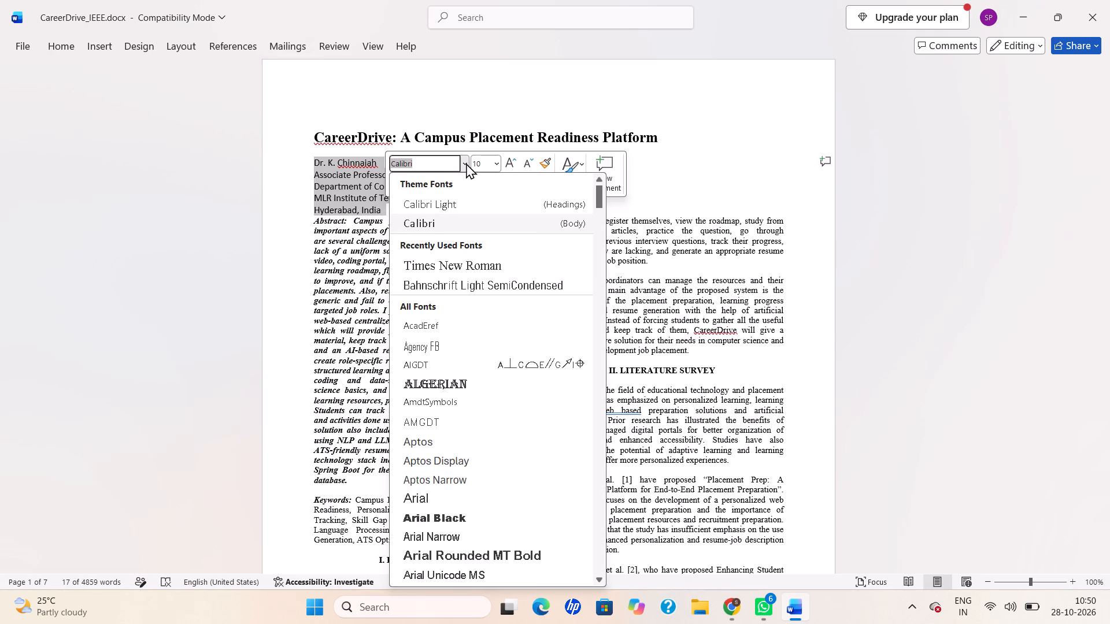
pyautogui.press('BackSpace')
pyautogui.write('tim')
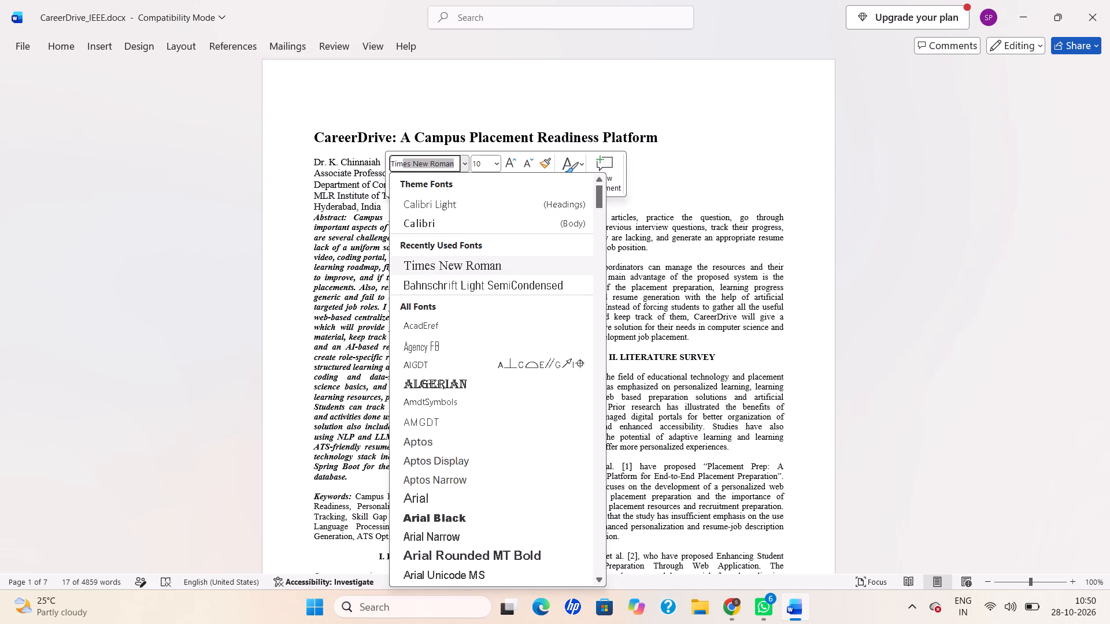
pyautogui.press('Return')
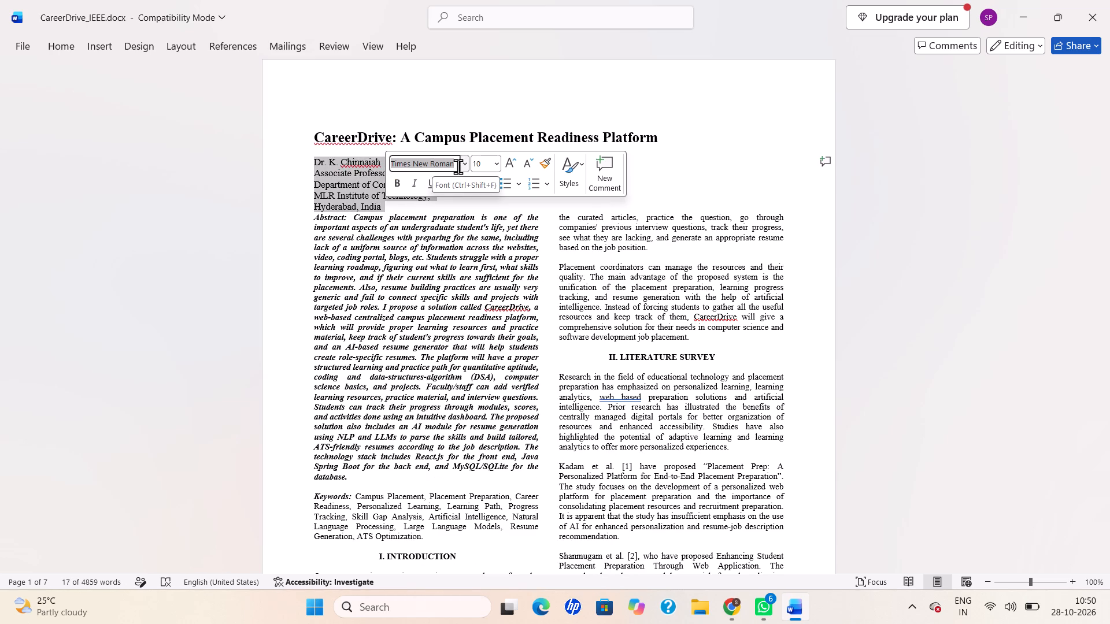
pyautogui.click(458, 166)
pyautogui.press('Return')
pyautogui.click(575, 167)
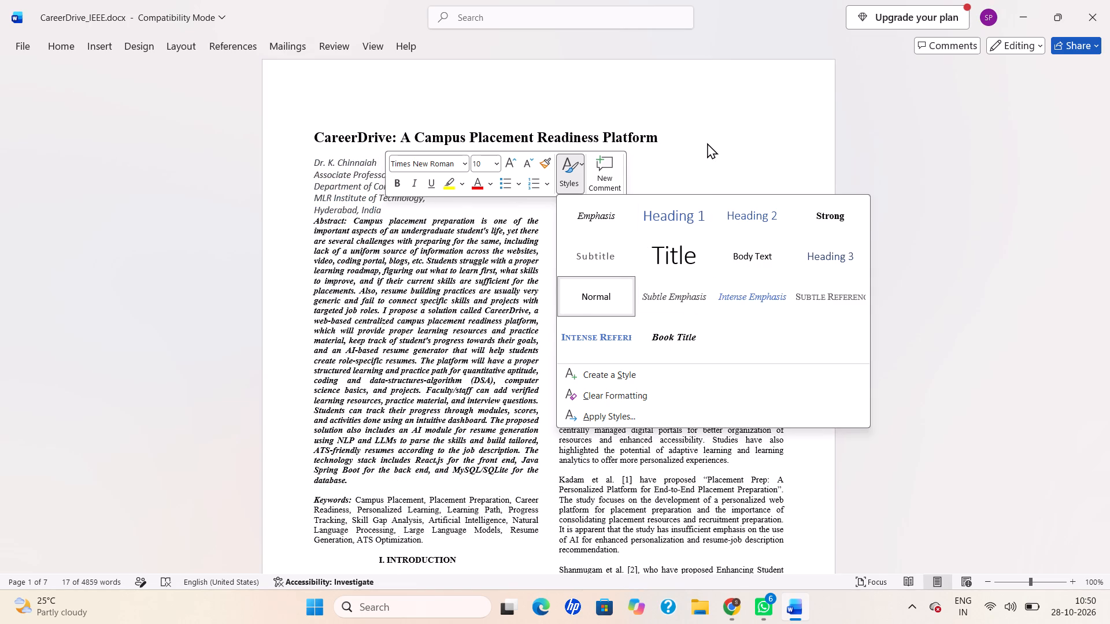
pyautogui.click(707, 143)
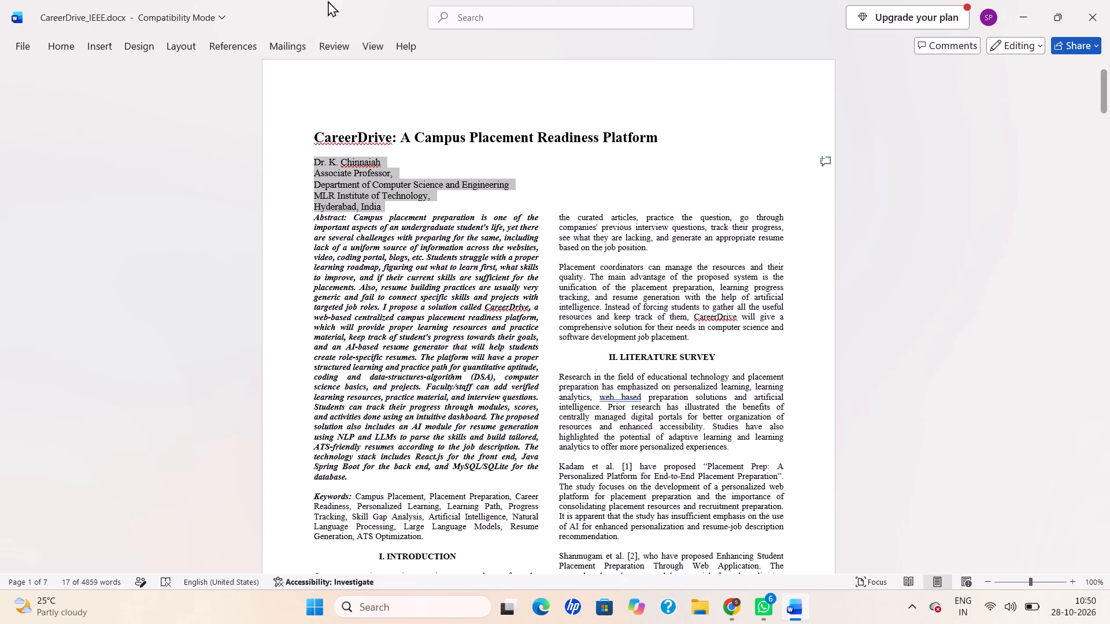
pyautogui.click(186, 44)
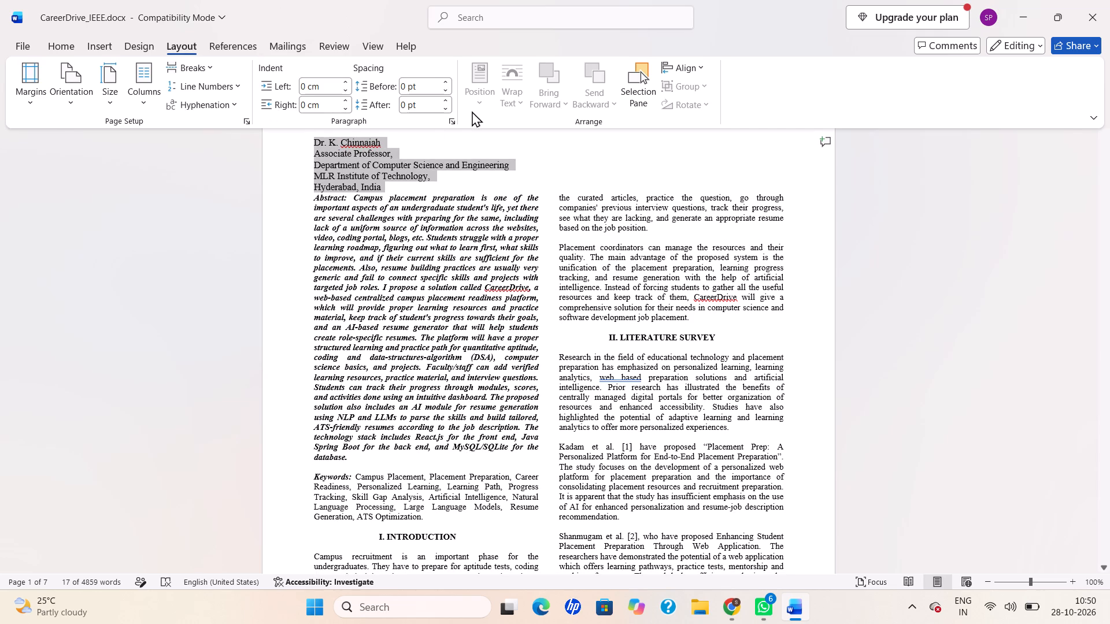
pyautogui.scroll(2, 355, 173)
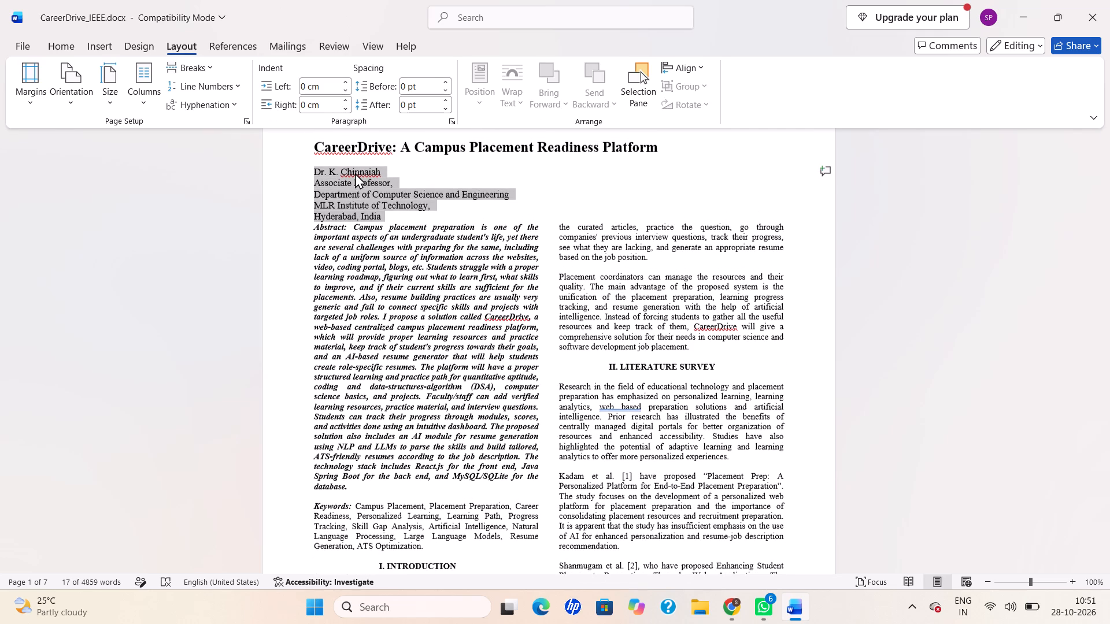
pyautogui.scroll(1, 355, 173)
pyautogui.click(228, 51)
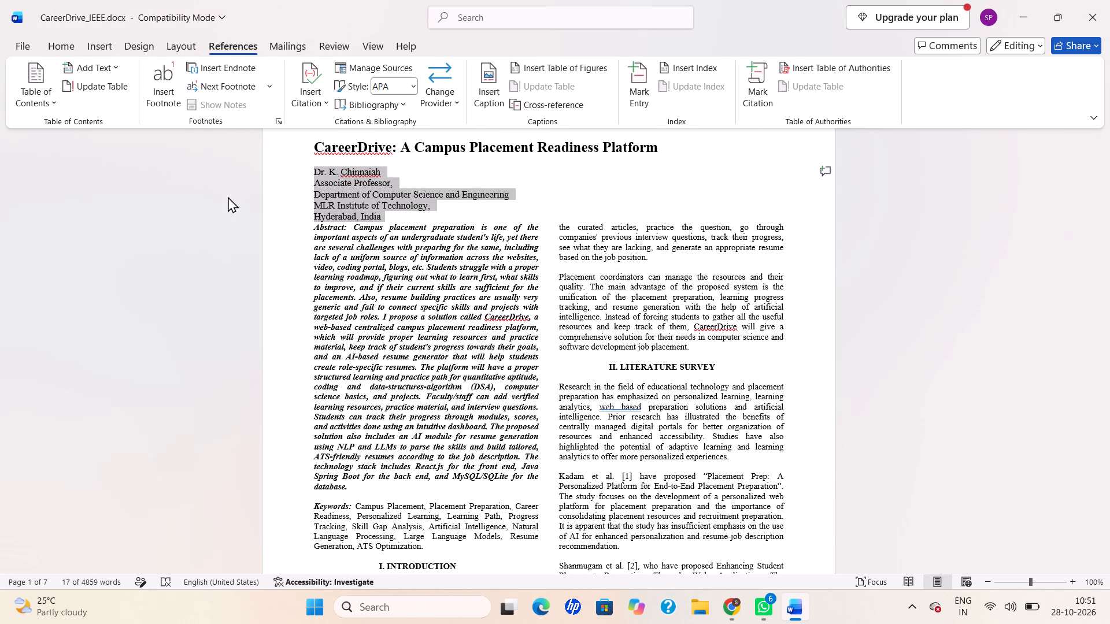
# Shorten the department line in the author details beneath the title to "Department of CSE".
pyautogui.click(294, 196)
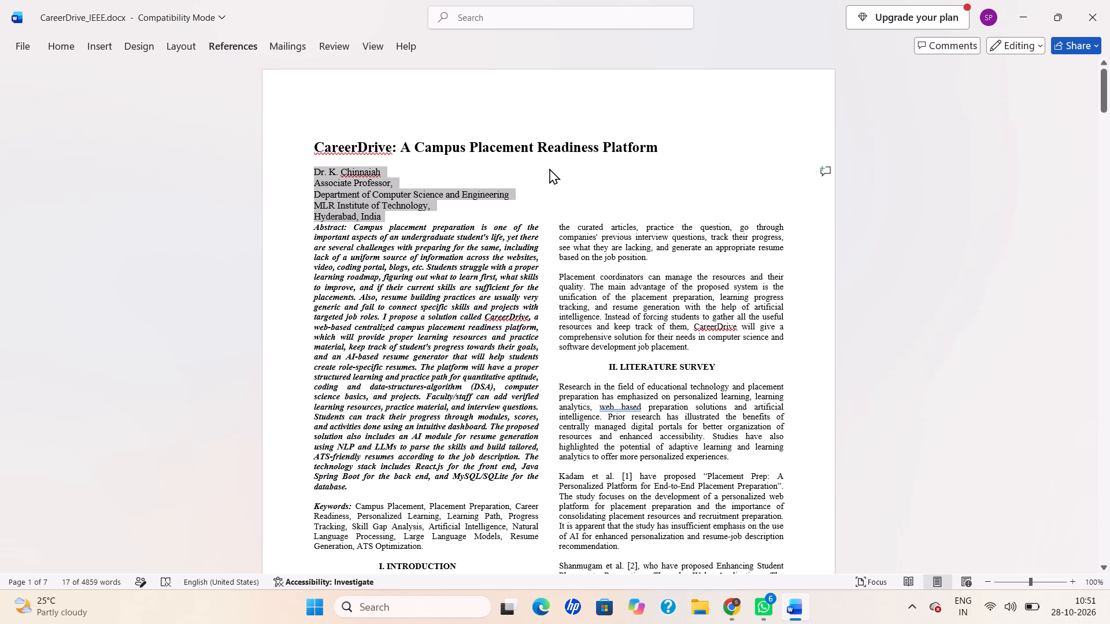
pyautogui.click(511, 192)
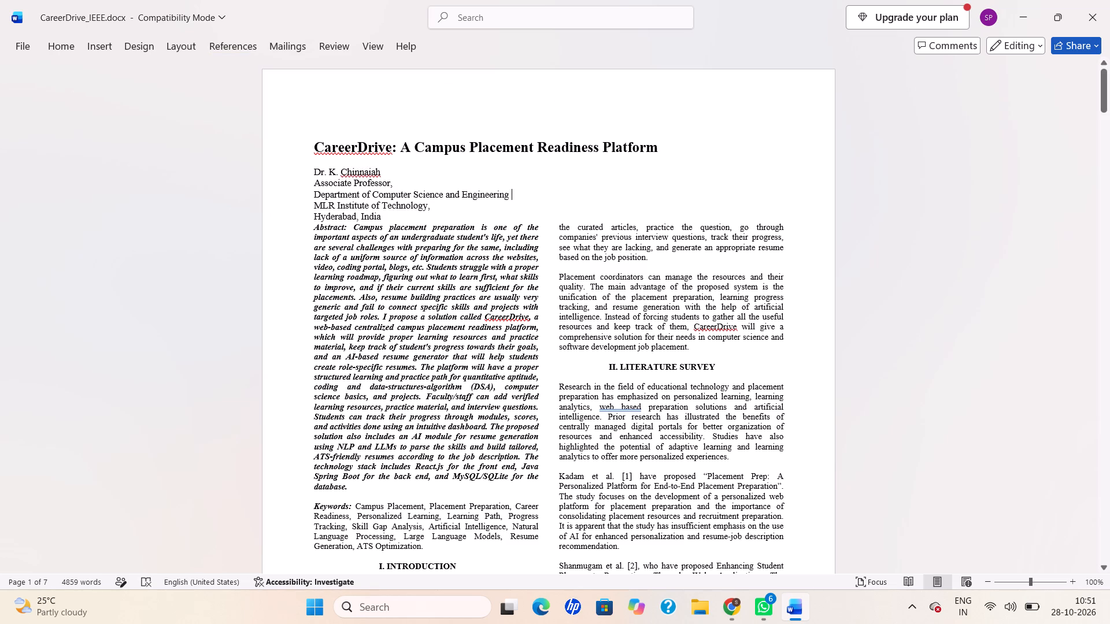
pyautogui.press('BackSpace')
pyautogui.press('BackSpace')
pyautogui.press('BackSpace')
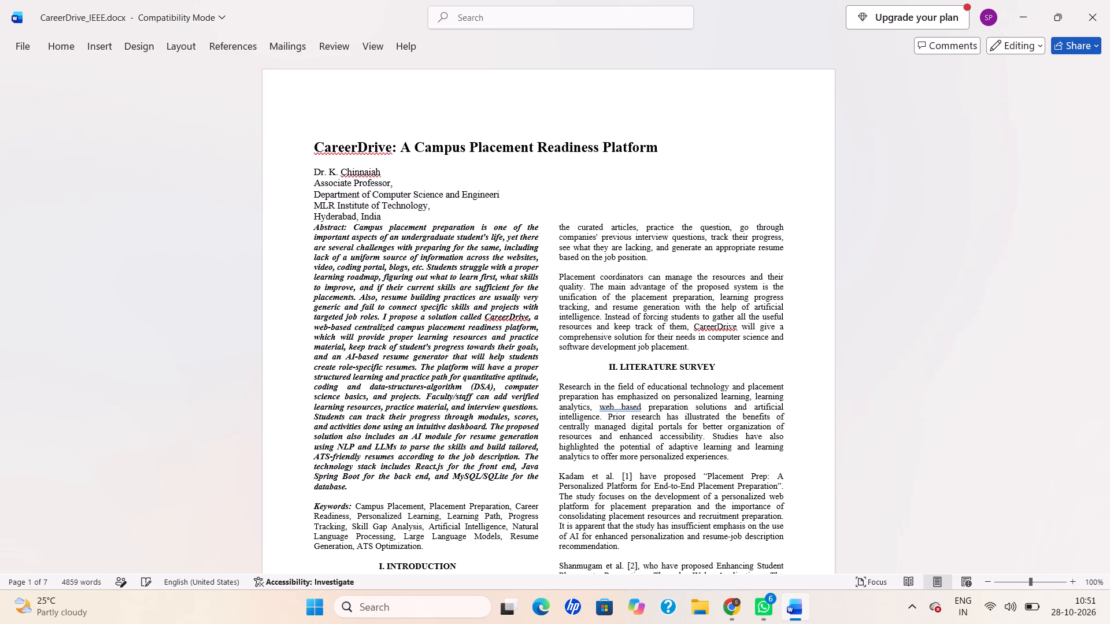
pyautogui.press('BackSpace')
pyautogui.press('BackSpace')
pyautogui.press('BackSpace')
pyautogui.press('BackSpace')
pyautogui.press('BackSpace')
pyautogui.press('BackSpace')
pyautogui.press('BackSpace')
pyautogui.press('BackSpace')
pyautogui.press('BackSpace')
pyautogui.press('BackSpace')
pyautogui.press('BackSpace')
pyautogui.press('BackSpace')
pyautogui.press('BackSpace')
pyautogui.press('BackSpace')
pyautogui.press('BackSpace')
pyautogui.press('BackSpace')
pyautogui.press('BackSpace')
pyautogui.press('BackSpace')
pyautogui.press('BackSpace')
pyautogui.press('BackSpace')
pyautogui.press('BackSpace')
pyautogui.press('BackSpace')
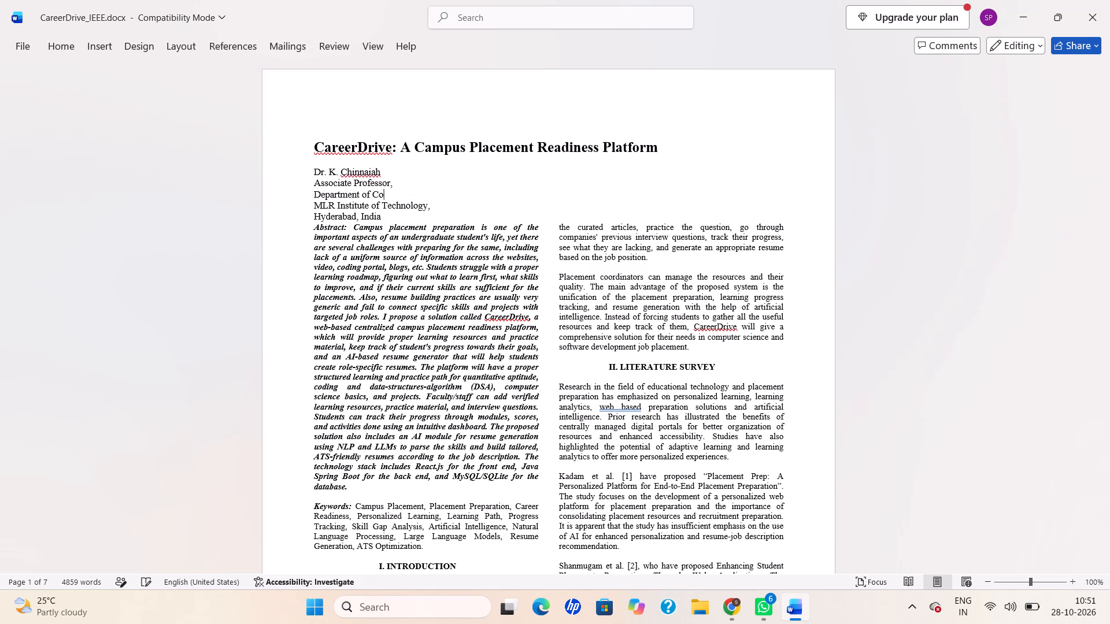
pyautogui.press('BackSpace')
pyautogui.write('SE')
pyautogui.click(502, 191)
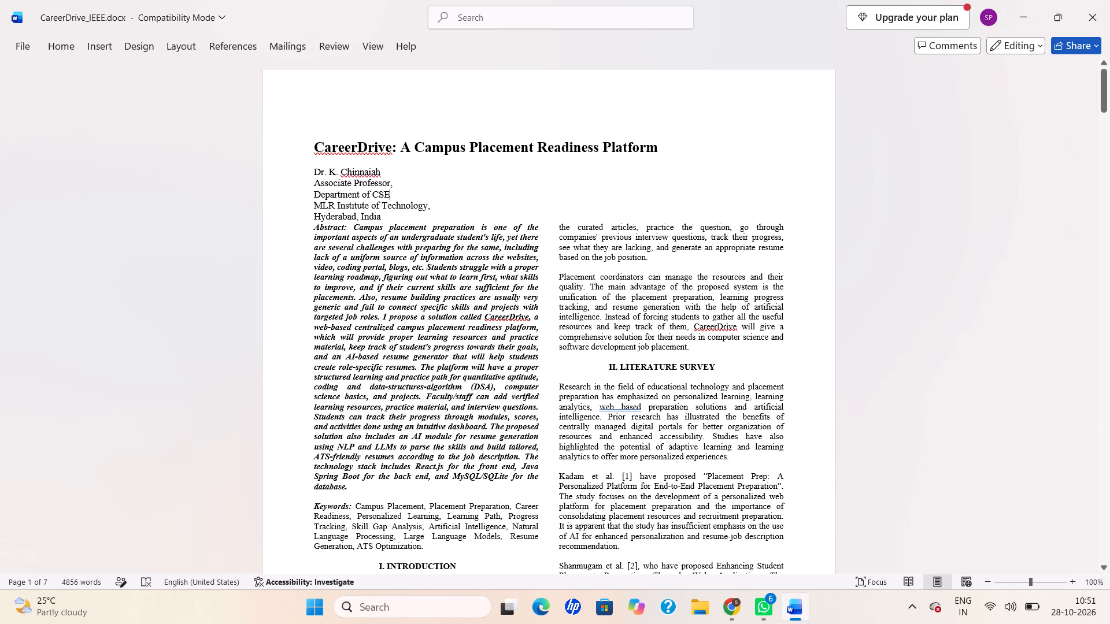
# Add a run of blank spaces after the author's name on the first author detail line.
pyautogui.click(457, 176)
pyautogui.click(483, 178)
pyautogui.click(465, 170)
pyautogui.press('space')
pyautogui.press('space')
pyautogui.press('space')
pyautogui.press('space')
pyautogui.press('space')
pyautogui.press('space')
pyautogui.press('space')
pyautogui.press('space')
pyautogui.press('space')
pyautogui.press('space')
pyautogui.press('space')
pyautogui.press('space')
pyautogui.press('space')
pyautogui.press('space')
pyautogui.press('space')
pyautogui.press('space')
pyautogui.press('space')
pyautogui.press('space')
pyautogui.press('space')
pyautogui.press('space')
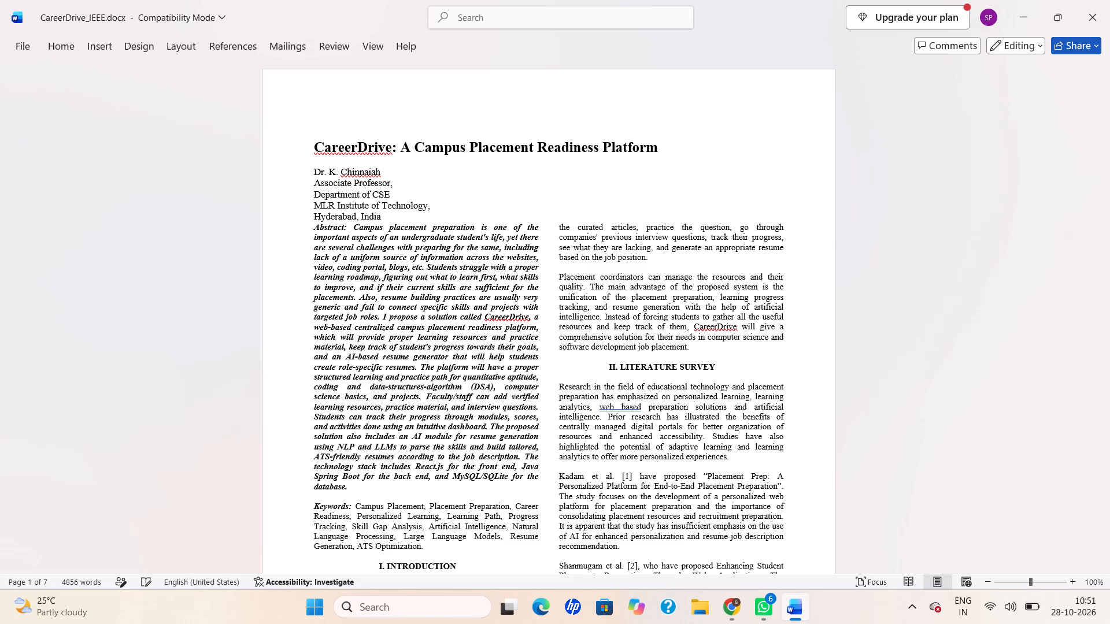
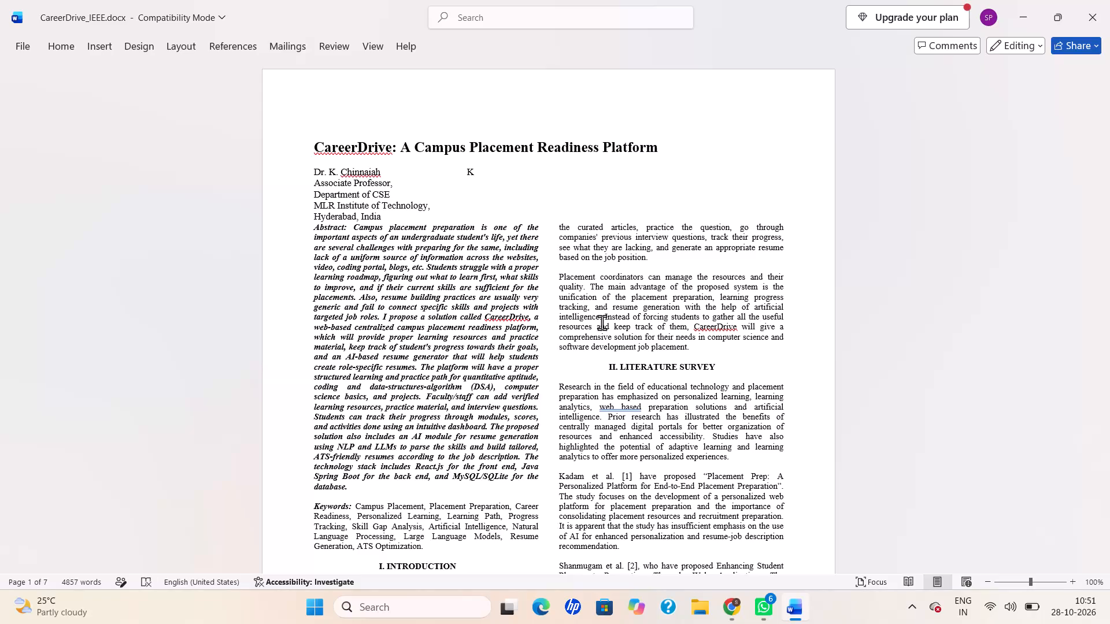
# Complete the second author's name on the same line as the first author's name beneath the title, and add a line break after it.
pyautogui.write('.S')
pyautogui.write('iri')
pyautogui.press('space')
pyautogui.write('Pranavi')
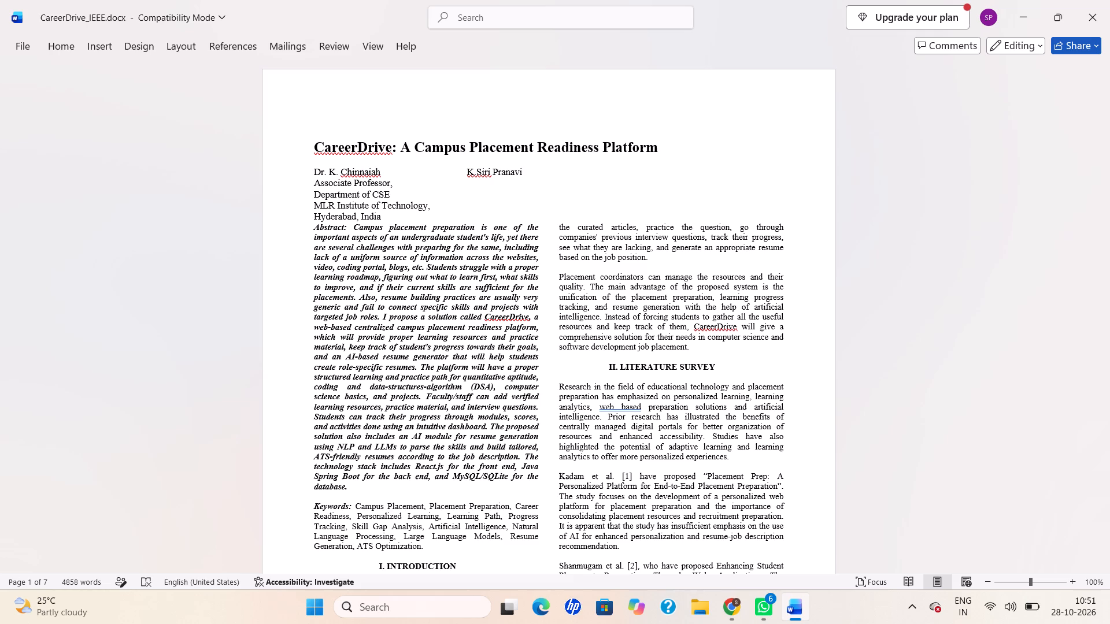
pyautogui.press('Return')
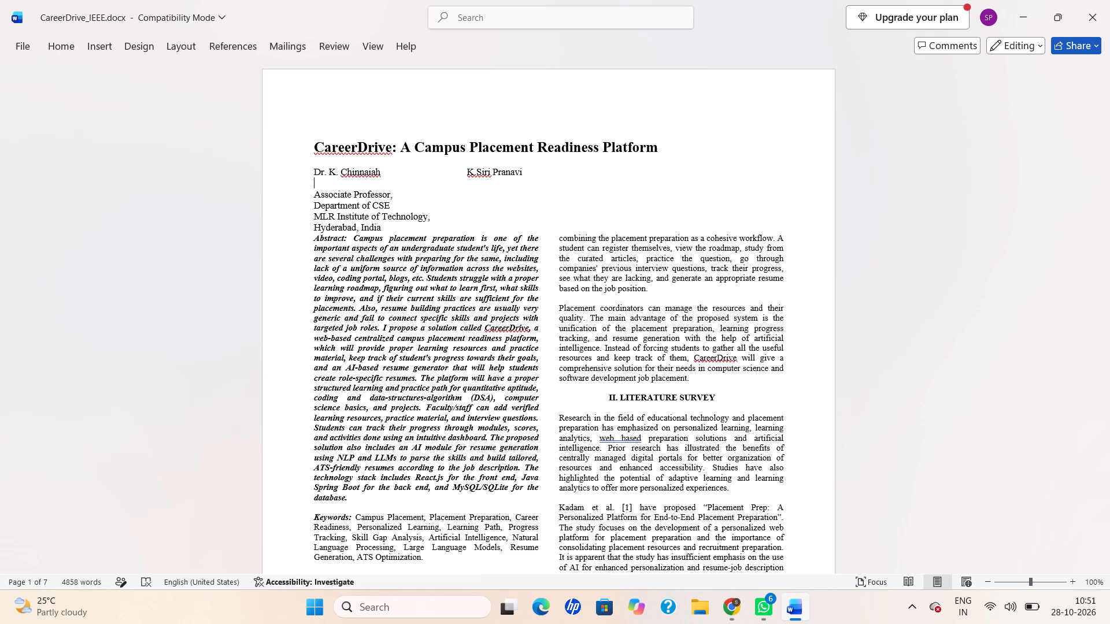
# Remove the empty line between the author names and the "Associate Professor," line beneath the title.
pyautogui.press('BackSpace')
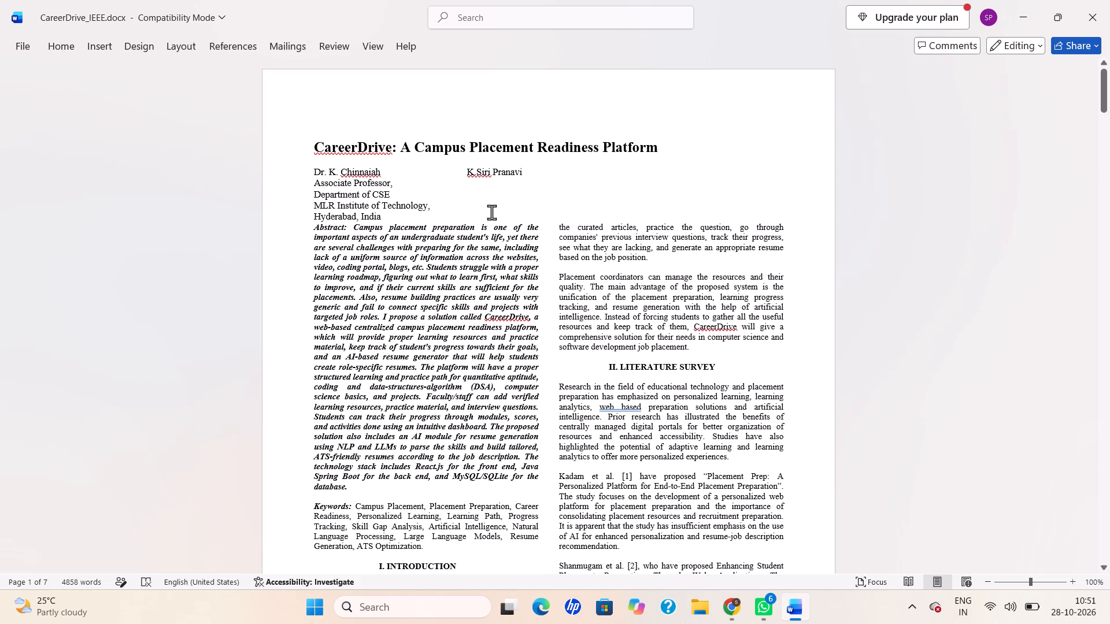
# Add spacing after "Associate Professor," towards the second author's column so that author's details can start beneath the name.
pyautogui.click(469, 182)
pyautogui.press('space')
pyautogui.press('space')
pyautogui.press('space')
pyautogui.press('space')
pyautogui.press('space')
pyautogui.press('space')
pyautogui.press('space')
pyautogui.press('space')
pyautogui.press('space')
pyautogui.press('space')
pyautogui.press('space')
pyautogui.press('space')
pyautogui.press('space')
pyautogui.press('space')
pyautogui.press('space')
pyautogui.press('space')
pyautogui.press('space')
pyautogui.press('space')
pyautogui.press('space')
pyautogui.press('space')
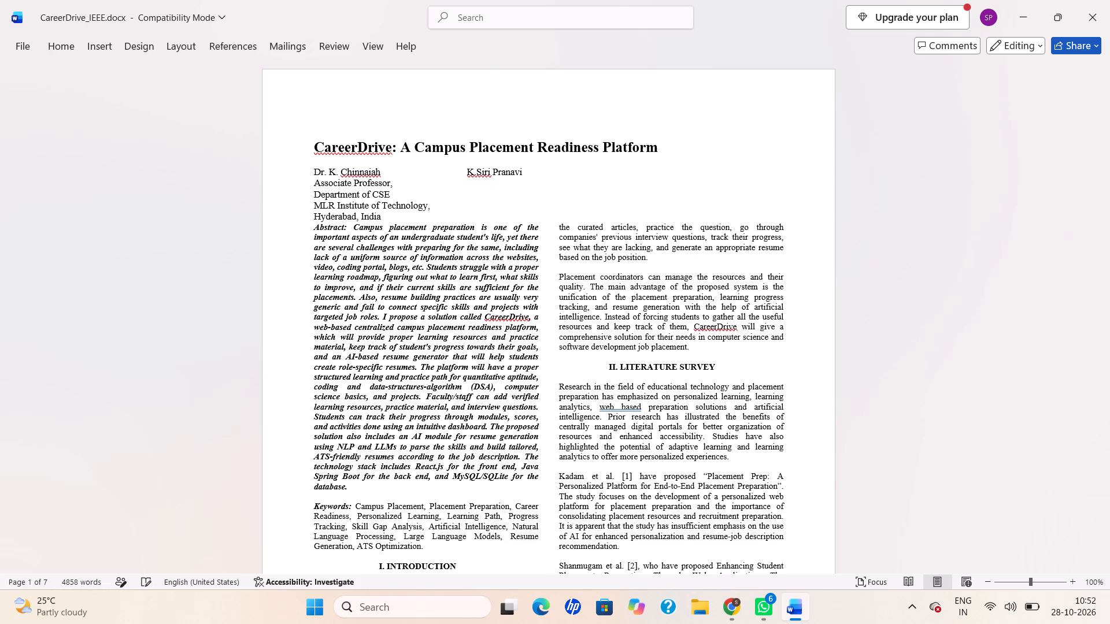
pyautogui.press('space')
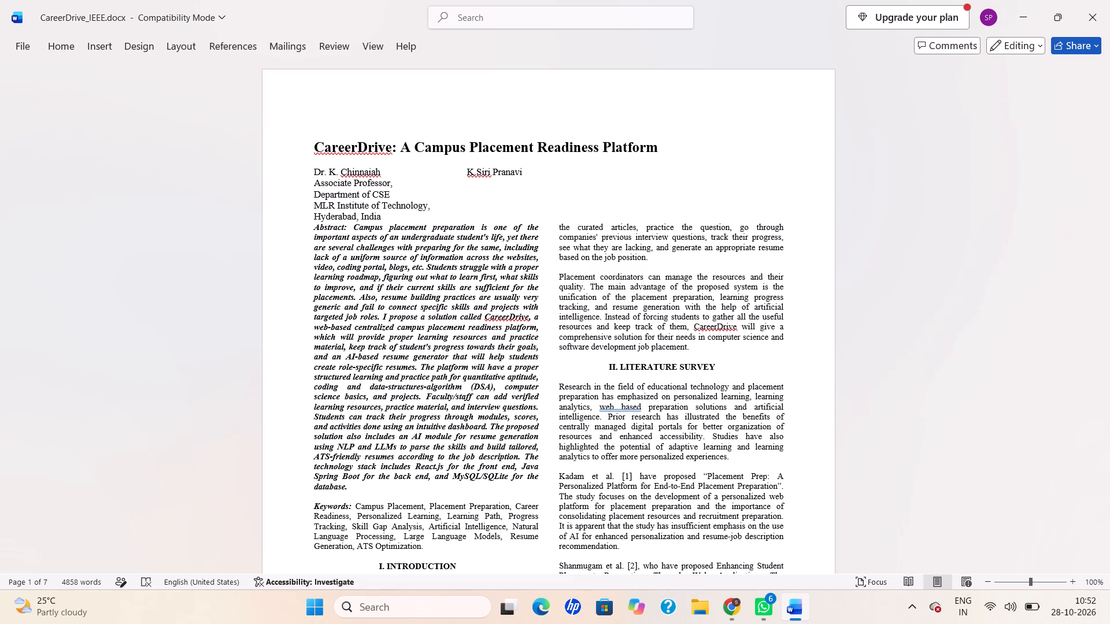
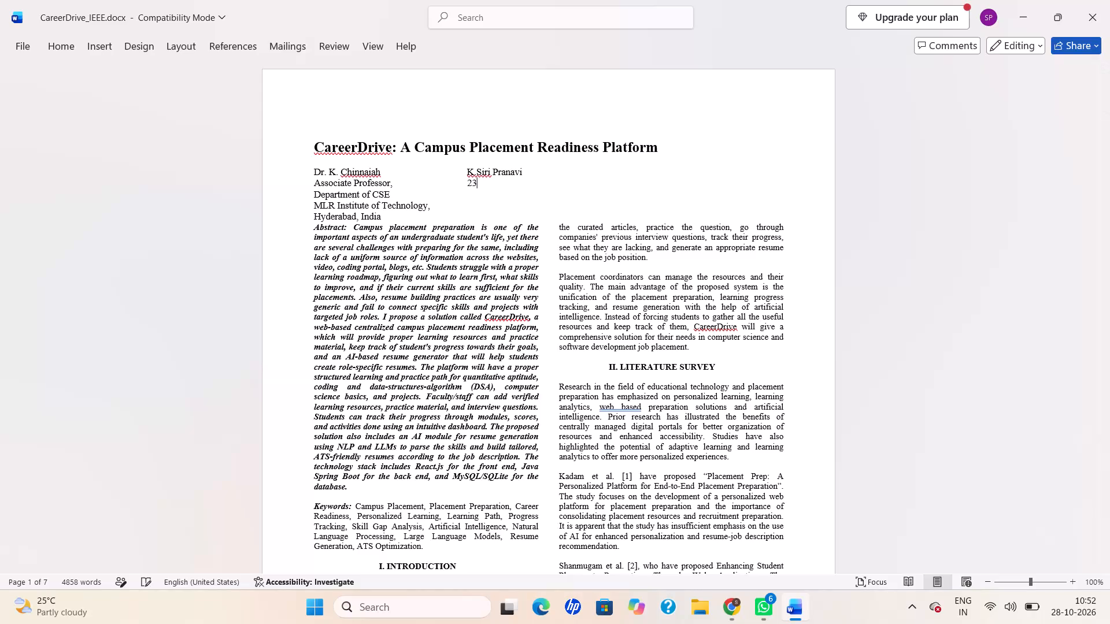
# Complete the second author's roll number beneath the name, ending it with a comma.
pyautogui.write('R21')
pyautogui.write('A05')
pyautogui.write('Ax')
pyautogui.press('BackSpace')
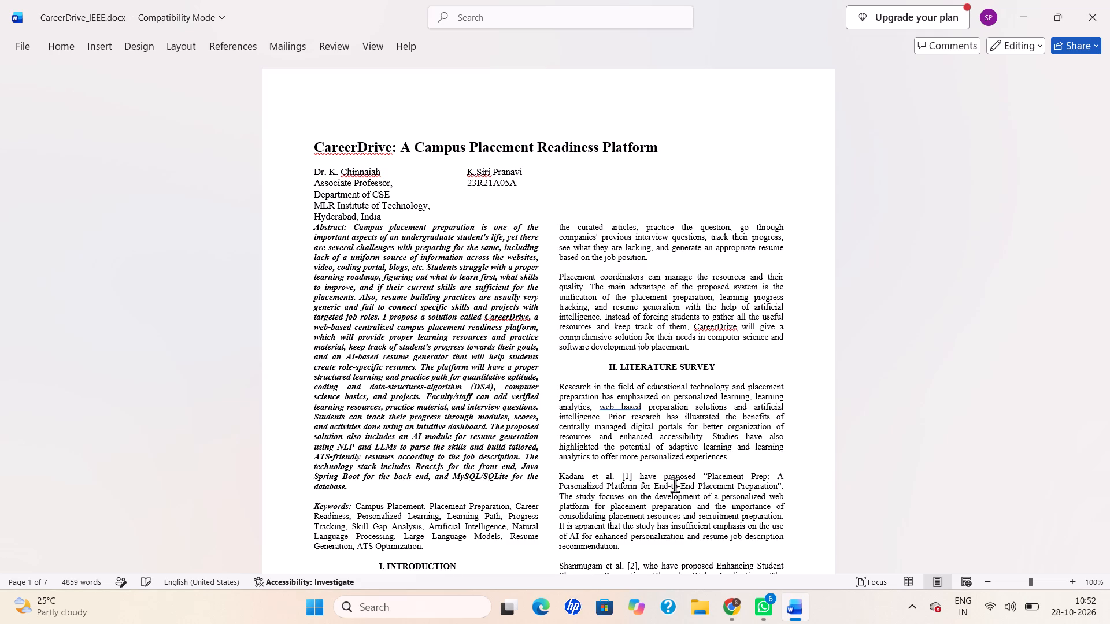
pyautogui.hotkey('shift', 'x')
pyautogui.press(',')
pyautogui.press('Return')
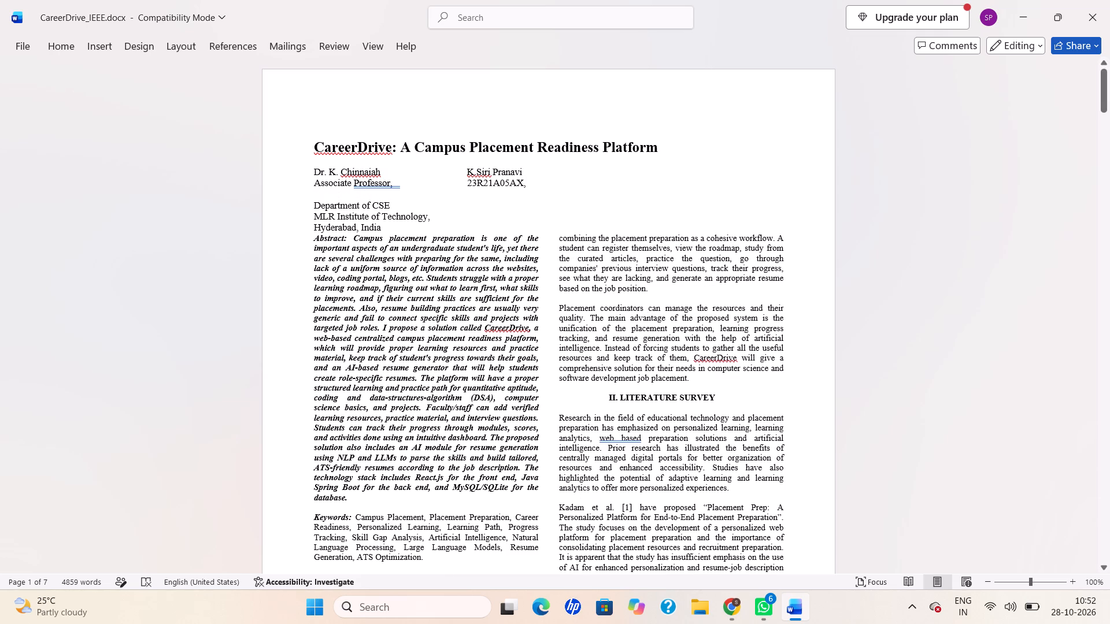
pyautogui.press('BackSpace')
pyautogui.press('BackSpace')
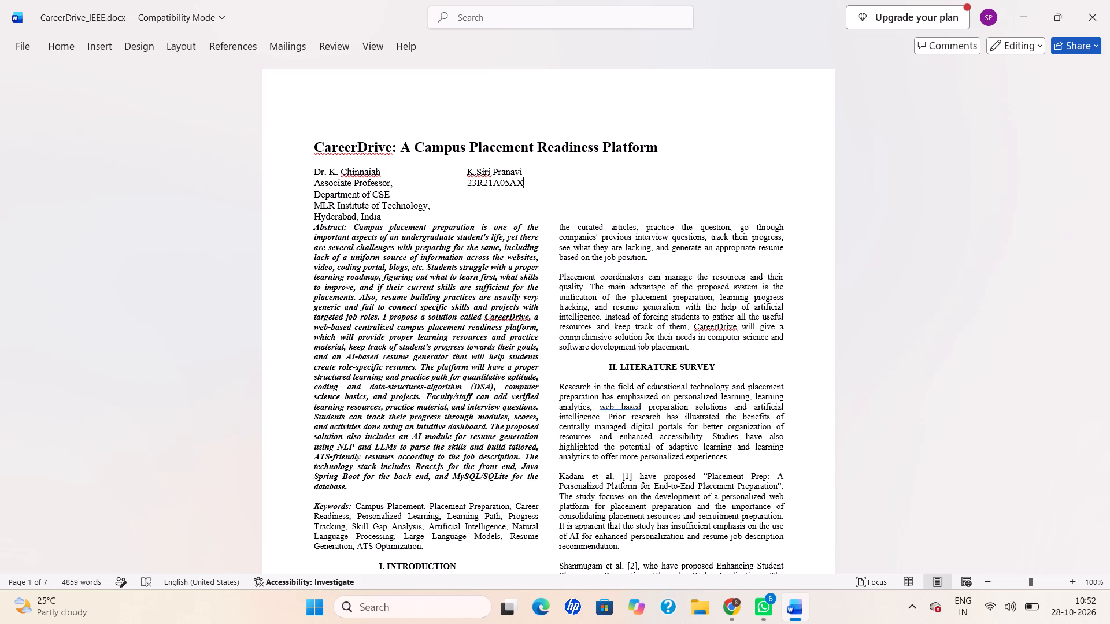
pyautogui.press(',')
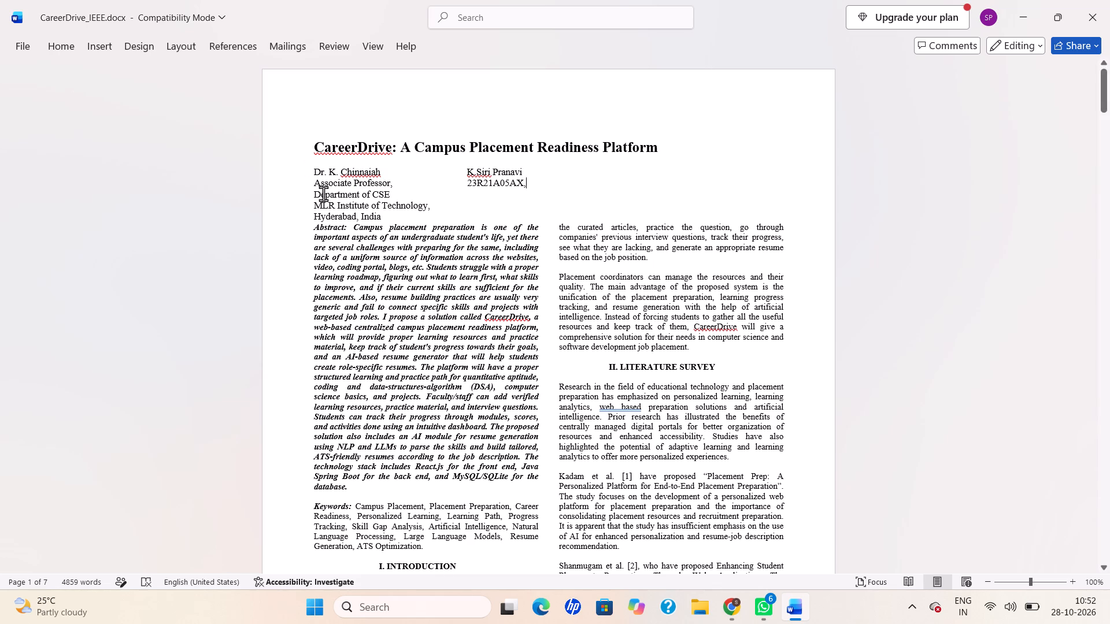
# Copy the first author's department, institute and city lines and paste them after "Department of CSE", spaced across to the second author's column.
pyautogui.moveTo(315, 194); pyautogui.dragTo(337, 205)
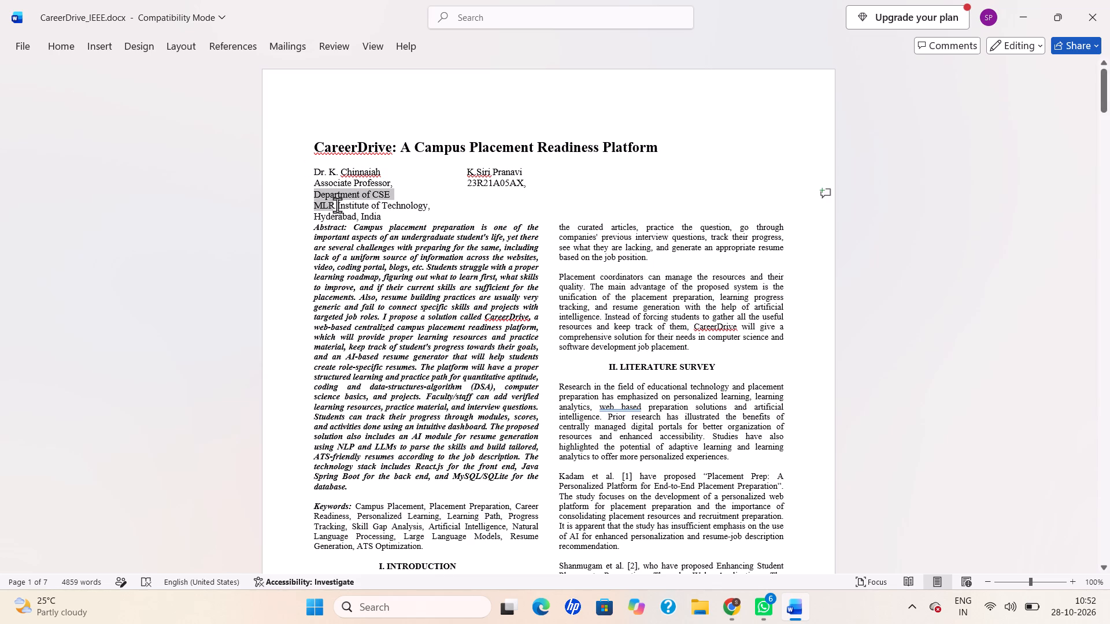
pyautogui.moveTo(337, 205); pyautogui.dragTo(379, 218)
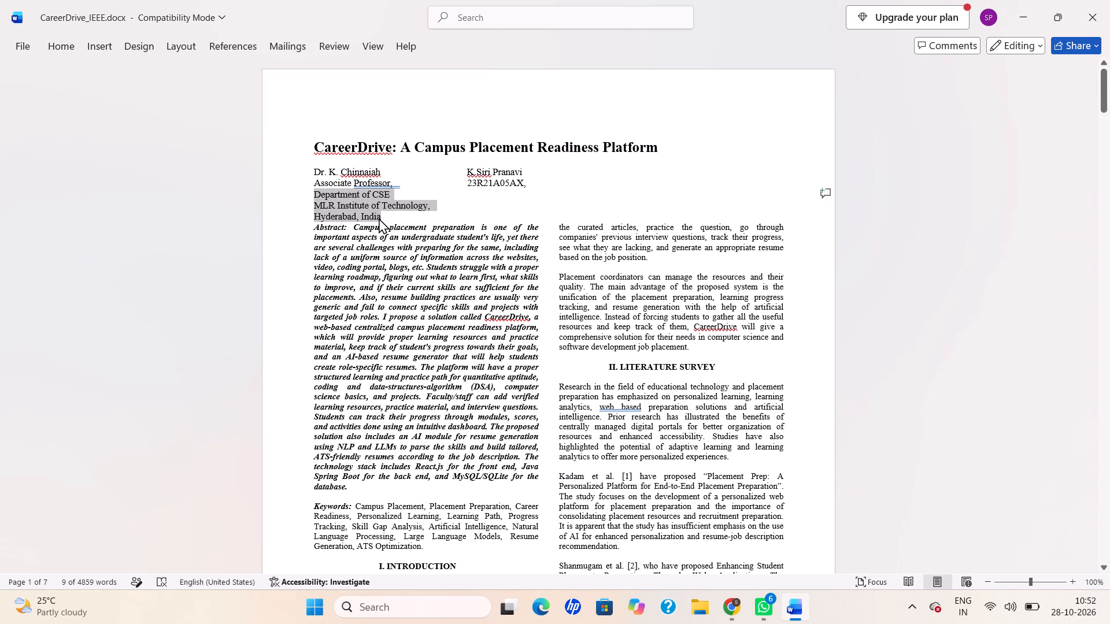
pyautogui.hotkey('ctrl', 'c')
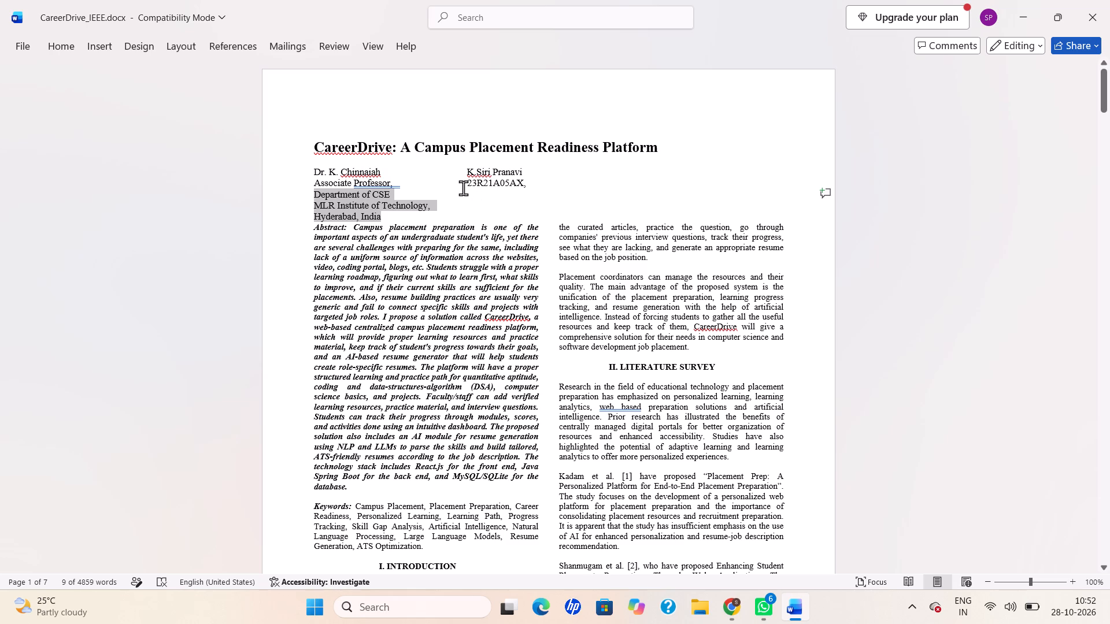
pyautogui.click(463, 188)
pyautogui.press('Down')
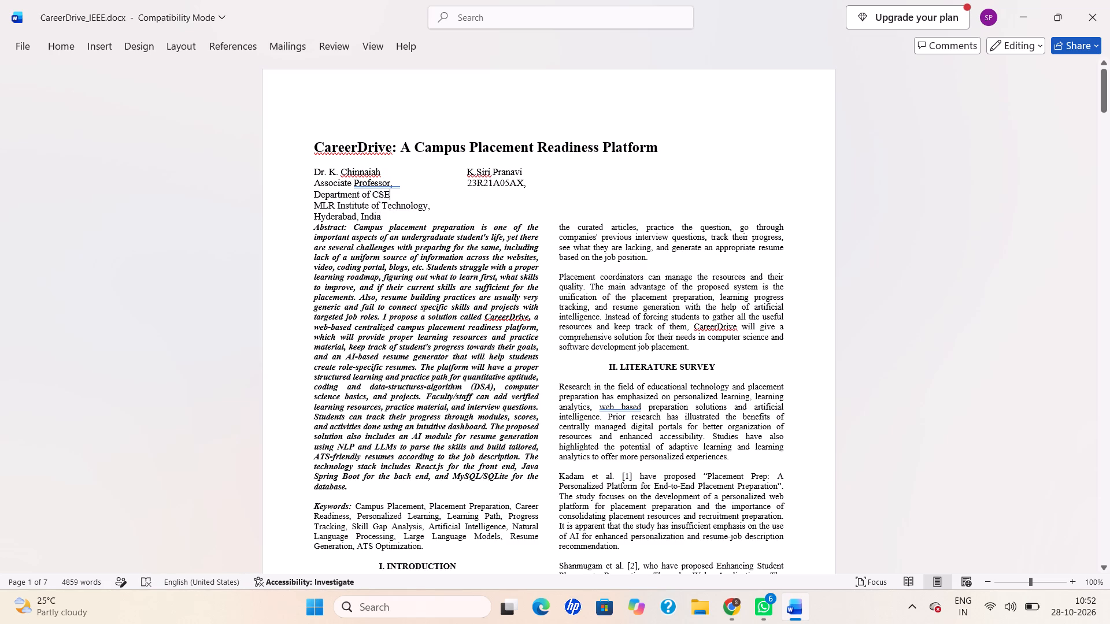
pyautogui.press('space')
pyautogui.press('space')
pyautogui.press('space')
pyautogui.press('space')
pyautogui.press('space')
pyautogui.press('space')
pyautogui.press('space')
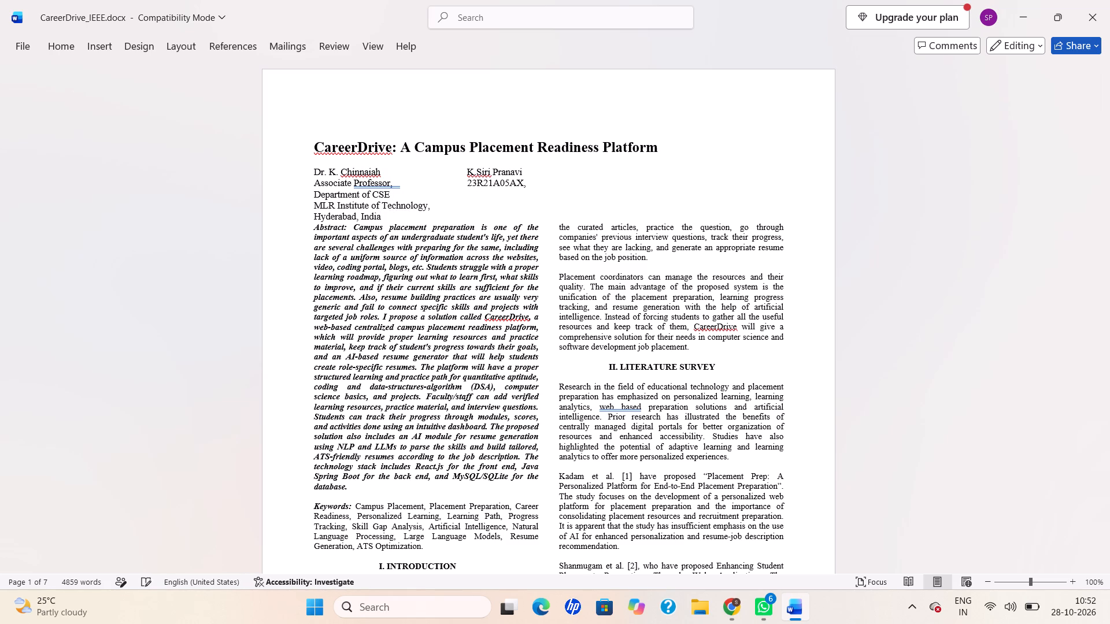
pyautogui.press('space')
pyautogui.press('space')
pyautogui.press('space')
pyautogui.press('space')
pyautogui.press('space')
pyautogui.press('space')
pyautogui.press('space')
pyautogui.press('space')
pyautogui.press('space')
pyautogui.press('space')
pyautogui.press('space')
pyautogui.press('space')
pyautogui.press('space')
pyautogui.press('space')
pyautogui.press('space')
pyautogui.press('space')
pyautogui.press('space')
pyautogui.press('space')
pyautogui.hotkey('ctrl', 'v')
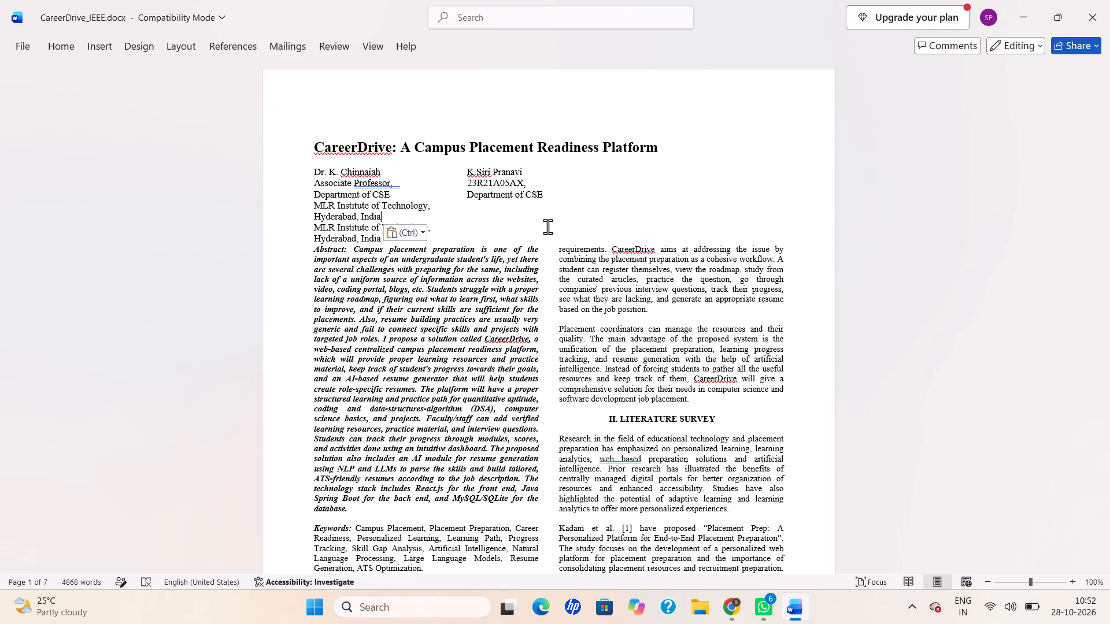
pyautogui.hotkey('ctrl', 'z')
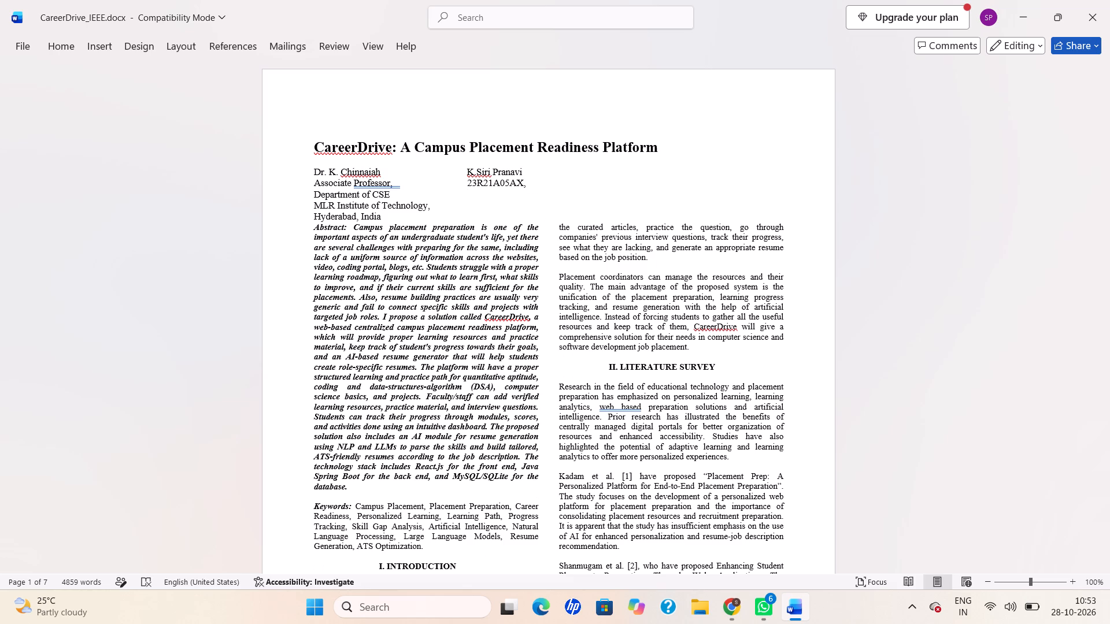
pyautogui.hotkey('ctrl', 'v')
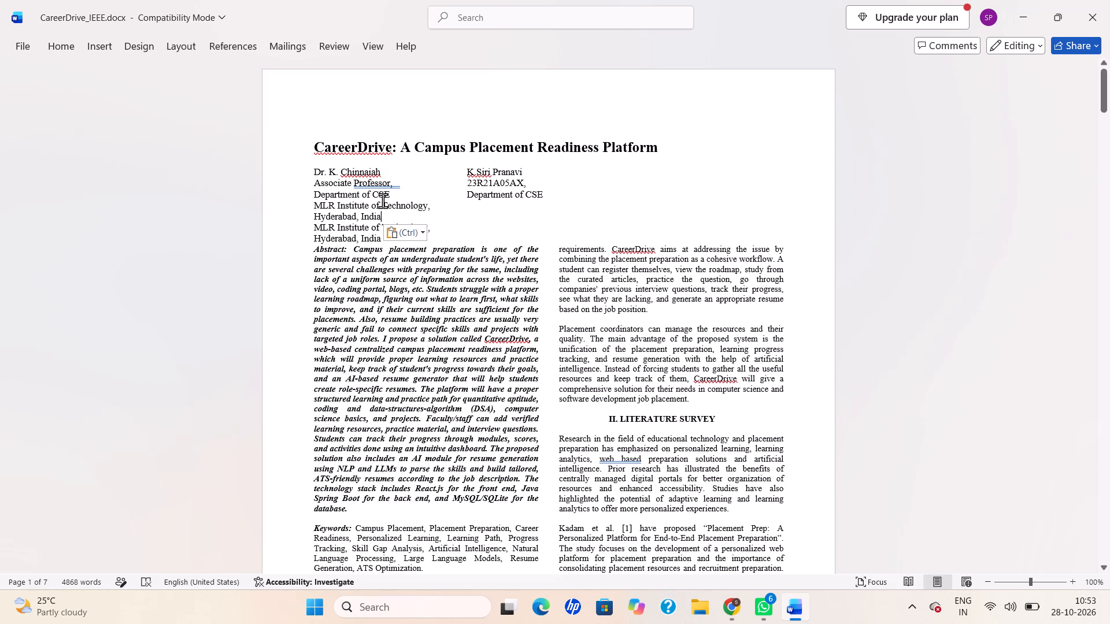
# Copy the duplicated "MLR Institute of Technology," and "Hyderabad, India" lines beneath the department line, and delete that duplicate with its leftover empty line.
pyautogui.click(315, 206)
pyautogui.moveTo(312, 207); pyautogui.dragTo(360, 230)
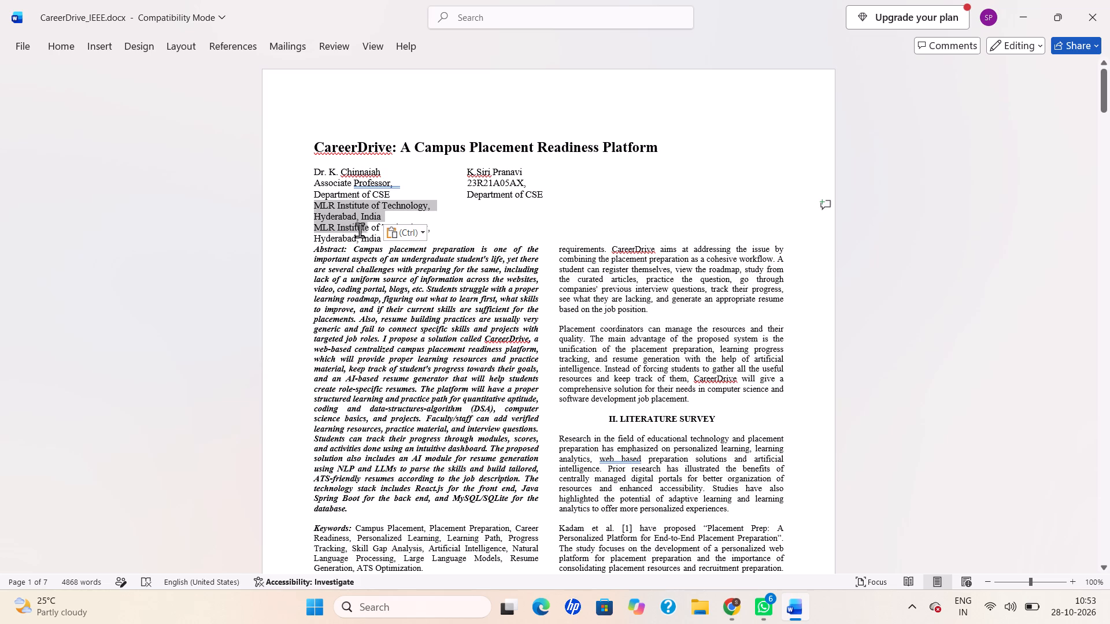
pyautogui.moveTo(360, 230); pyautogui.dragTo(380, 211)
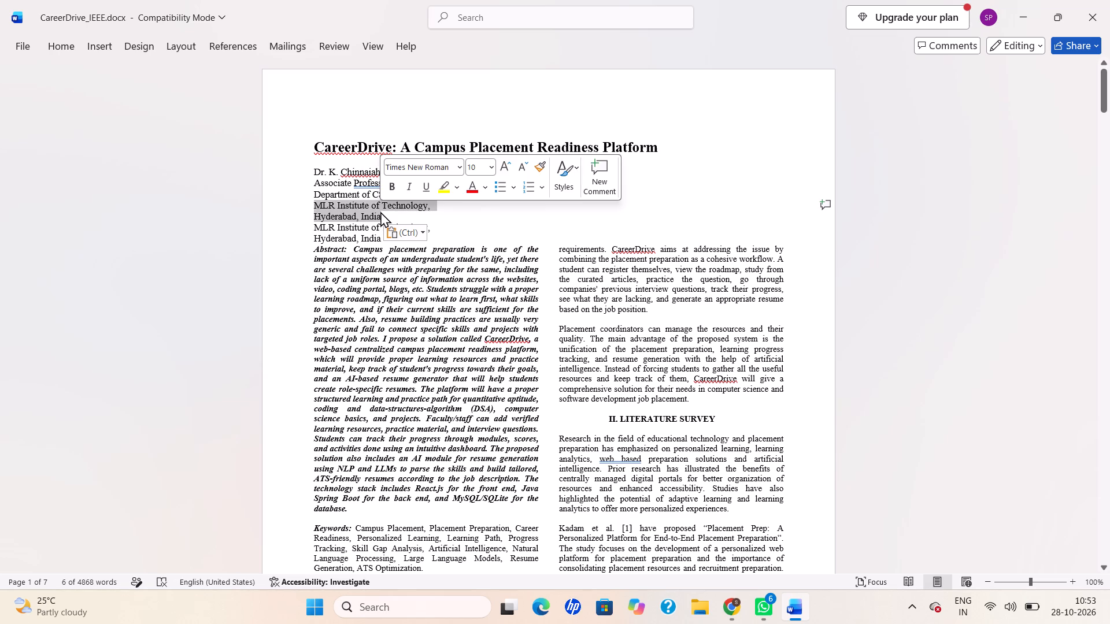
pyautogui.hotkey('ctrl', 'c')
pyautogui.press('BackSpace')
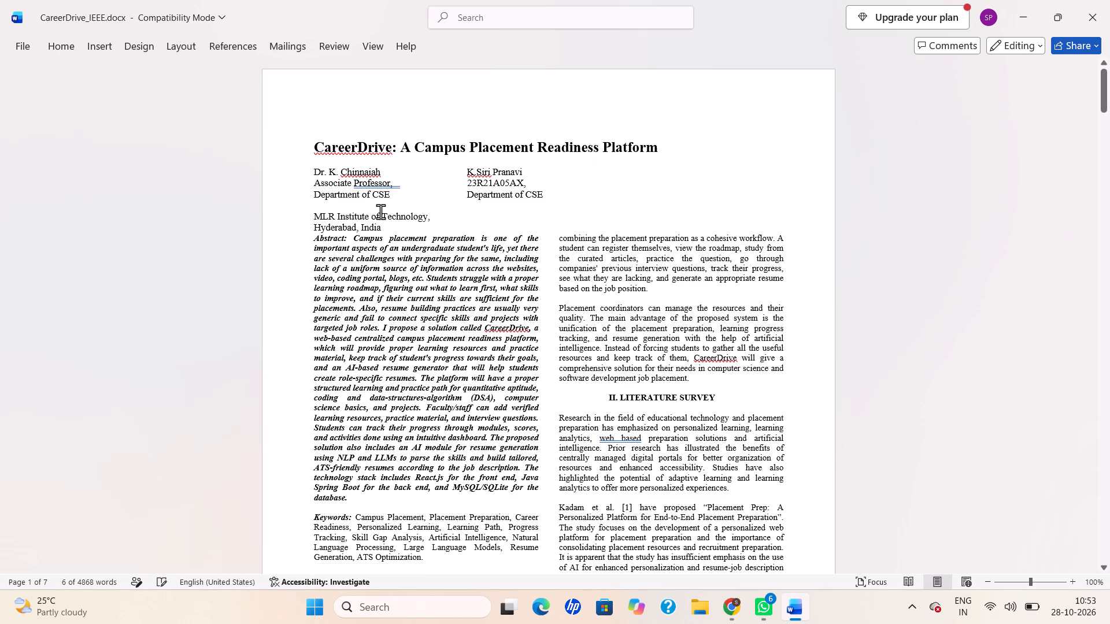
pyautogui.press('BackSpace')
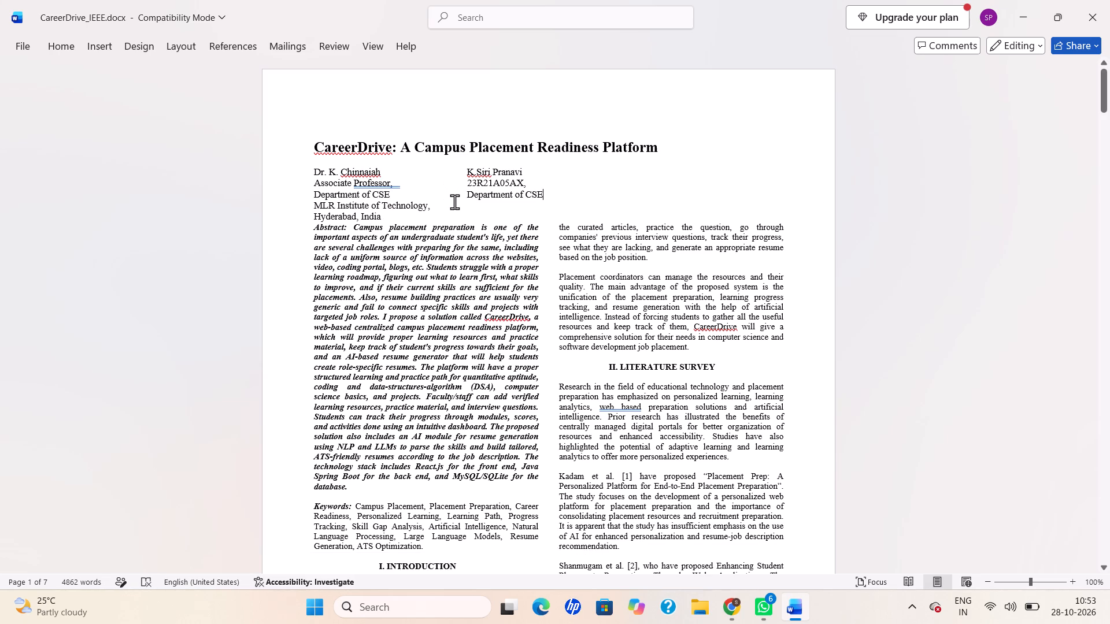
# Space across from the first author's institute line and paste the copied institute and city lines in the second author's column.
pyautogui.click(457, 206)
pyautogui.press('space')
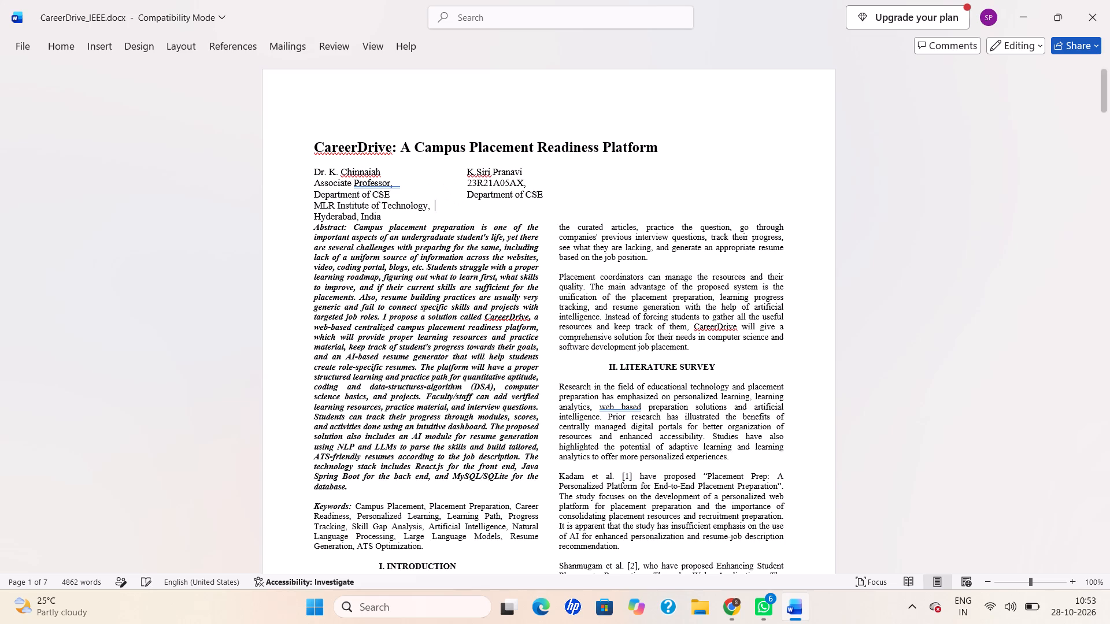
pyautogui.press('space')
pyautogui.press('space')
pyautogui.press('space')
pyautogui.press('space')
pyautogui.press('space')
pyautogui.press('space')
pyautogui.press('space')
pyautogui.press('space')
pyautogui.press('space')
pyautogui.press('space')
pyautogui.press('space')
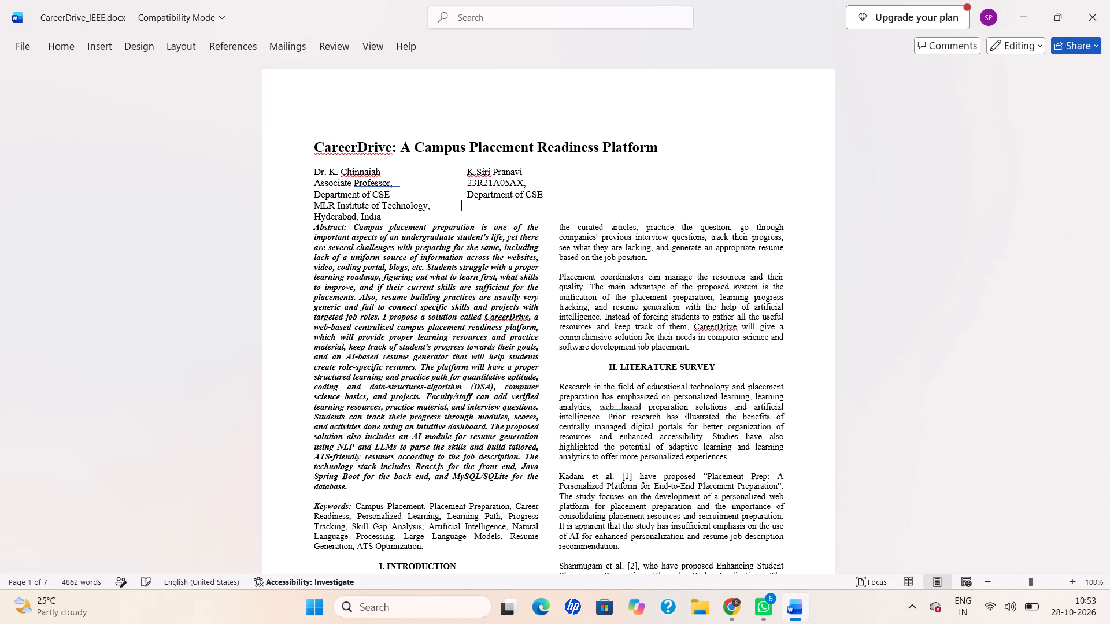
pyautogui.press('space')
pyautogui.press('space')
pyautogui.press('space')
pyautogui.press('BackSpace')
pyautogui.hotkey('ctrl', 'v')
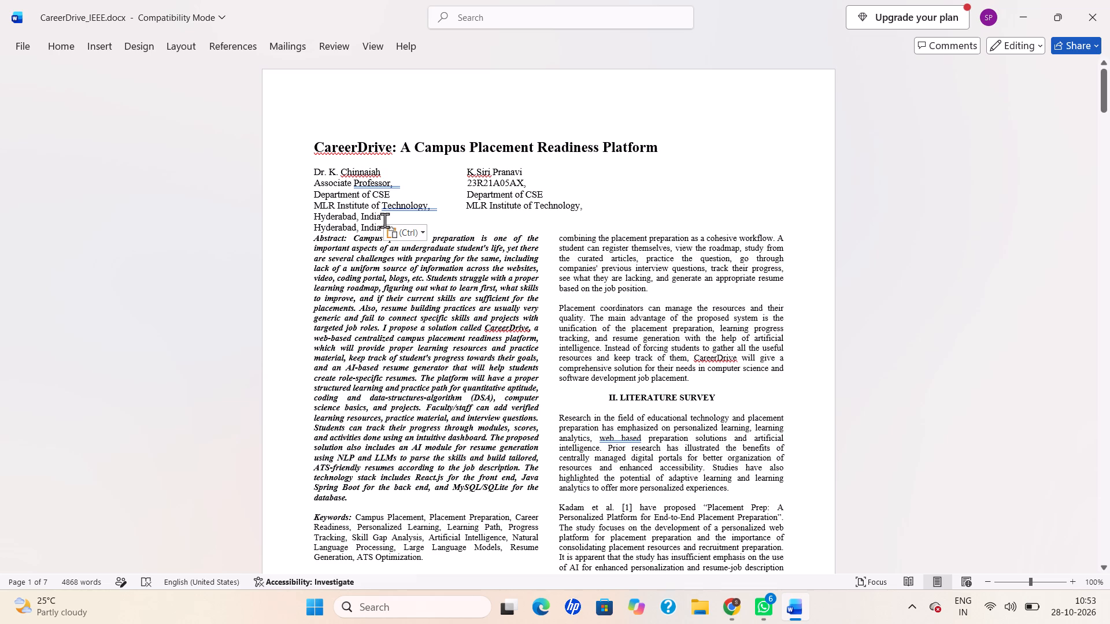
# Delete the extra "Hyderabad, India" line created beneath the institute line.
pyautogui.press('BackSpace')
pyautogui.press('BackSpace')
pyautogui.press('BackSpace')
pyautogui.press('BackSpace')
pyautogui.press('BackSpace')
pyautogui.press('BackSpace')
pyautogui.press('BackSpace')
pyautogui.press('BackSpace')
pyautogui.press('BackSpace')
pyautogui.press('BackSpace')
pyautogui.press('BackSpace')
pyautogui.press('BackSpace')
pyautogui.press('BackSpace')
pyautogui.press('BackSpace')
pyautogui.press('BackSpace')
pyautogui.press('BackSpace')
pyautogui.press('BackSpace')
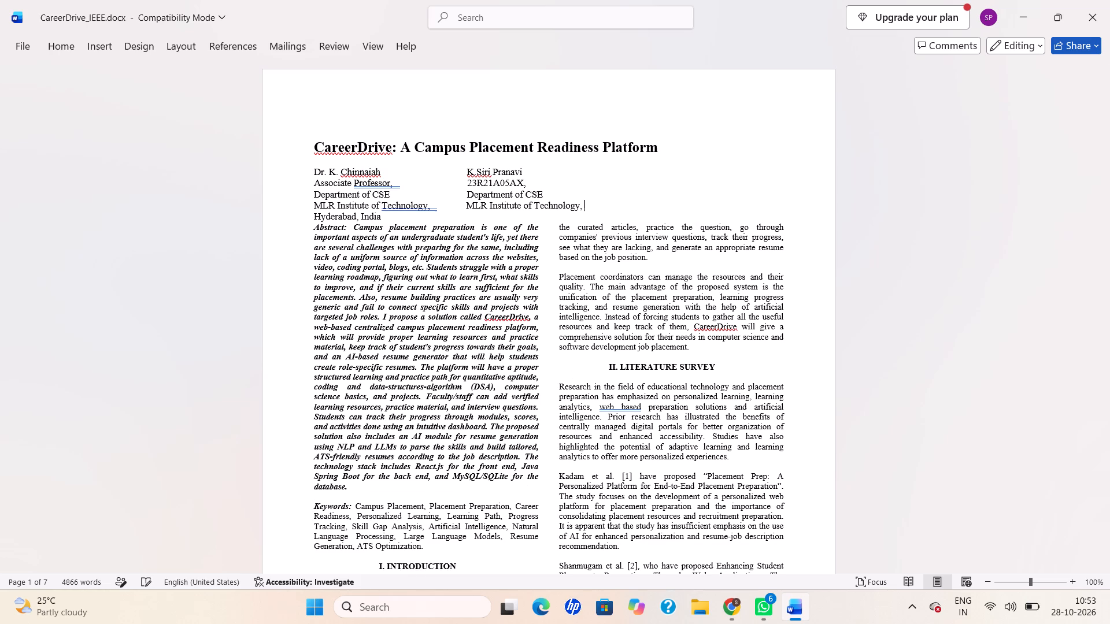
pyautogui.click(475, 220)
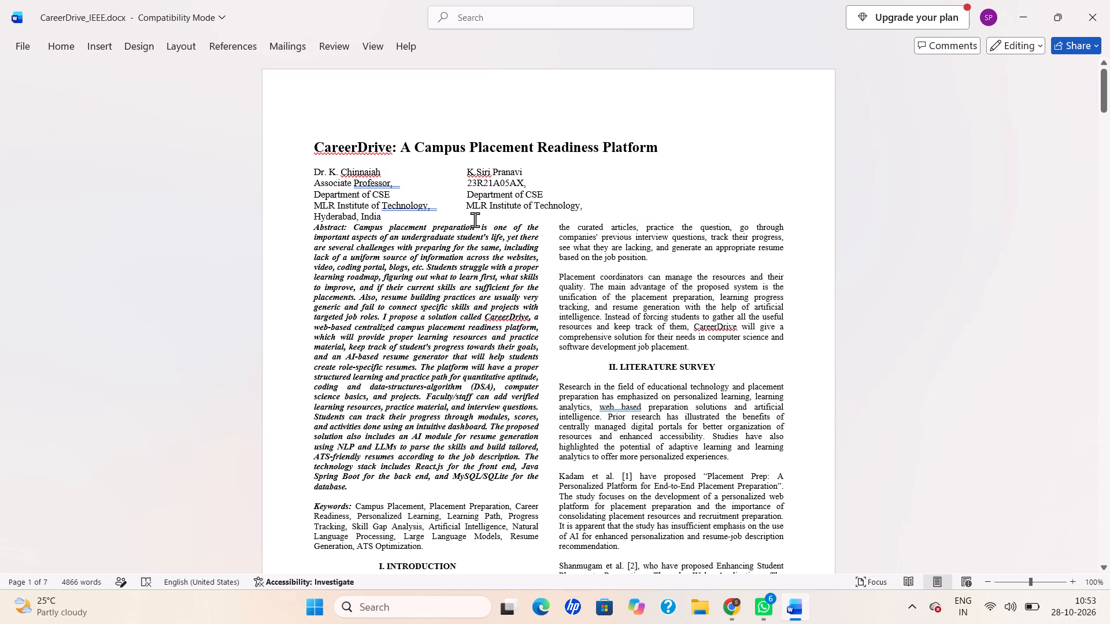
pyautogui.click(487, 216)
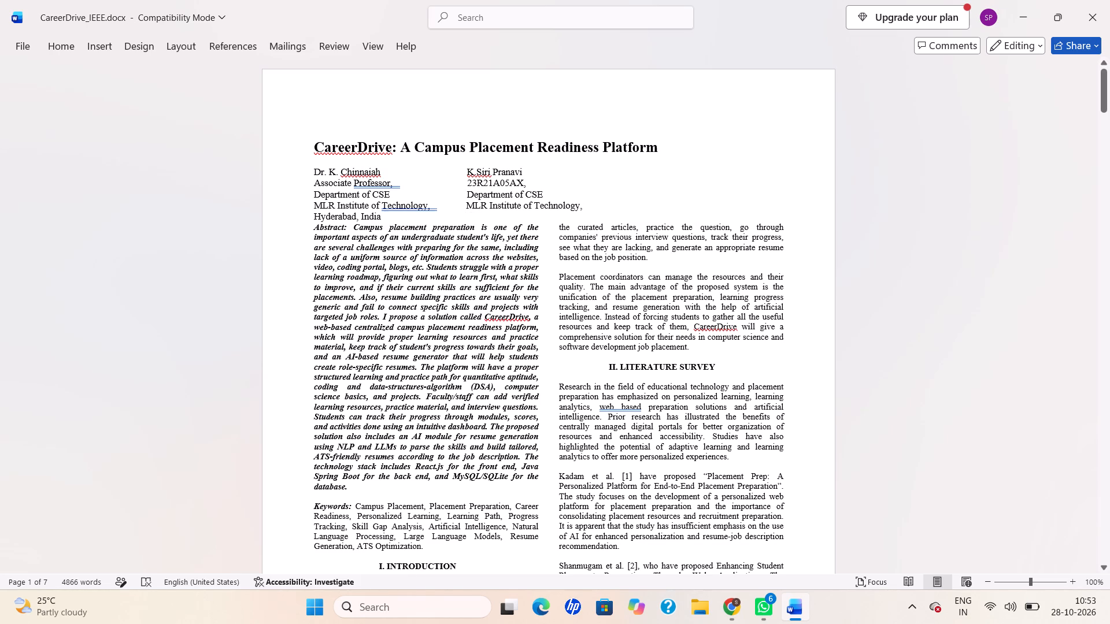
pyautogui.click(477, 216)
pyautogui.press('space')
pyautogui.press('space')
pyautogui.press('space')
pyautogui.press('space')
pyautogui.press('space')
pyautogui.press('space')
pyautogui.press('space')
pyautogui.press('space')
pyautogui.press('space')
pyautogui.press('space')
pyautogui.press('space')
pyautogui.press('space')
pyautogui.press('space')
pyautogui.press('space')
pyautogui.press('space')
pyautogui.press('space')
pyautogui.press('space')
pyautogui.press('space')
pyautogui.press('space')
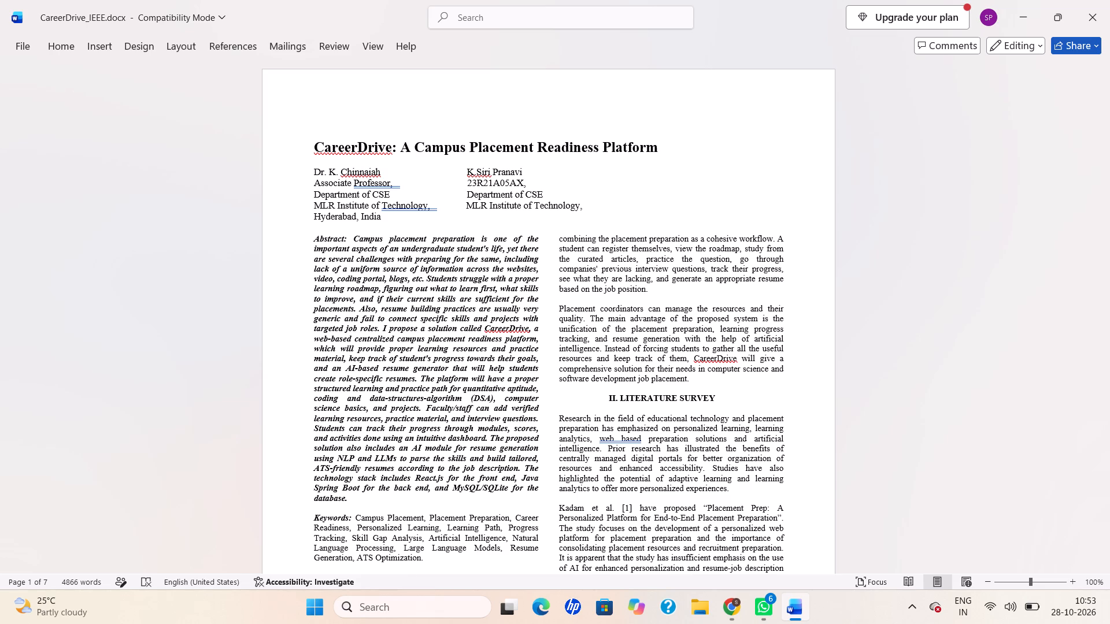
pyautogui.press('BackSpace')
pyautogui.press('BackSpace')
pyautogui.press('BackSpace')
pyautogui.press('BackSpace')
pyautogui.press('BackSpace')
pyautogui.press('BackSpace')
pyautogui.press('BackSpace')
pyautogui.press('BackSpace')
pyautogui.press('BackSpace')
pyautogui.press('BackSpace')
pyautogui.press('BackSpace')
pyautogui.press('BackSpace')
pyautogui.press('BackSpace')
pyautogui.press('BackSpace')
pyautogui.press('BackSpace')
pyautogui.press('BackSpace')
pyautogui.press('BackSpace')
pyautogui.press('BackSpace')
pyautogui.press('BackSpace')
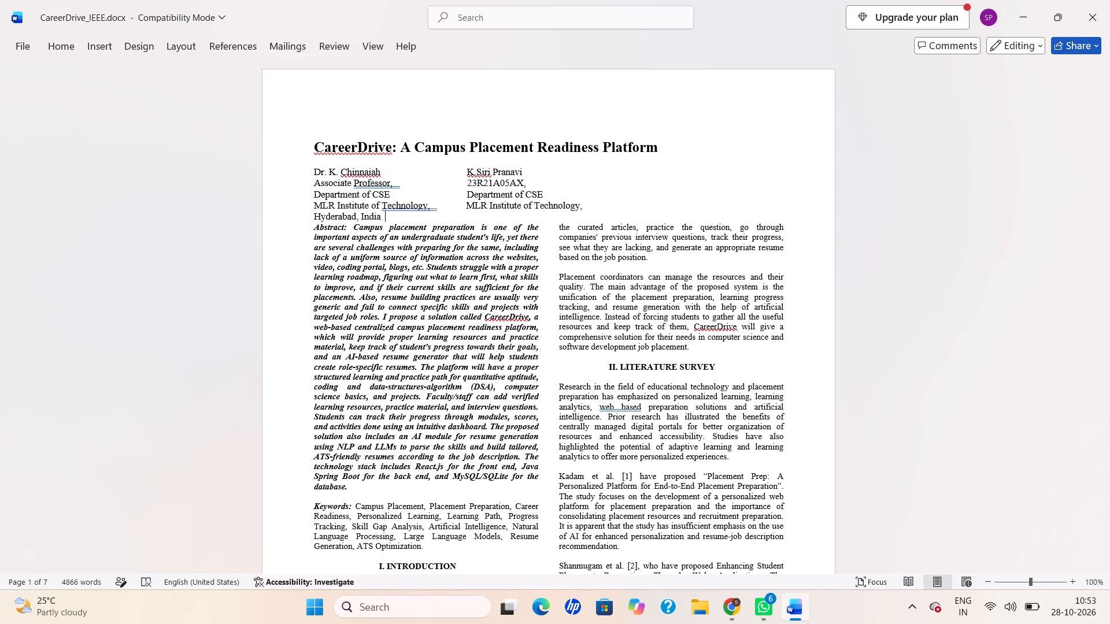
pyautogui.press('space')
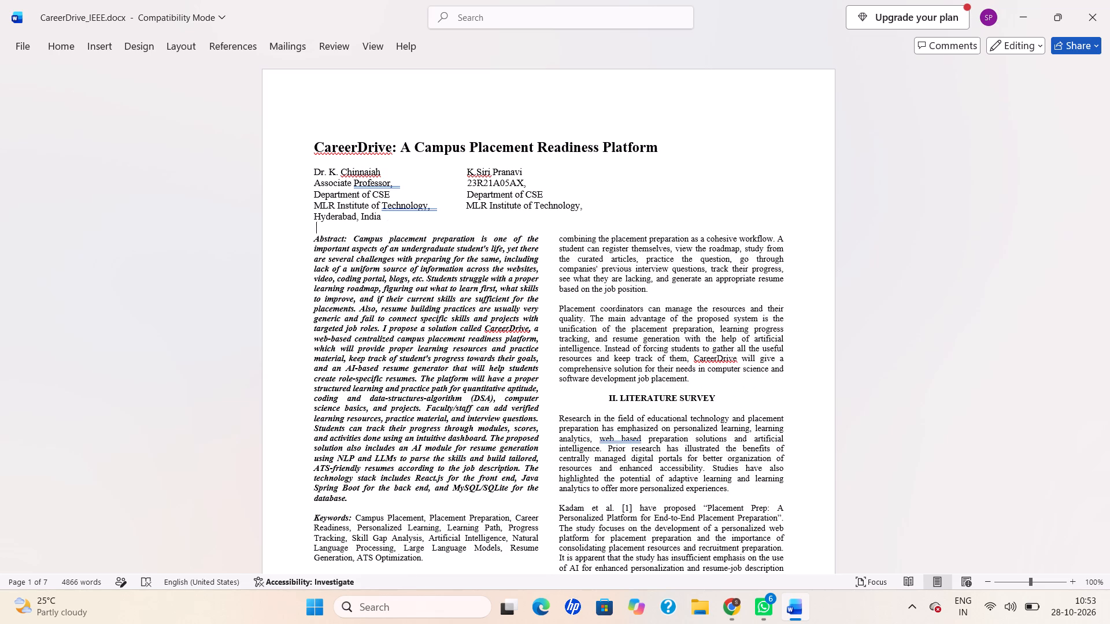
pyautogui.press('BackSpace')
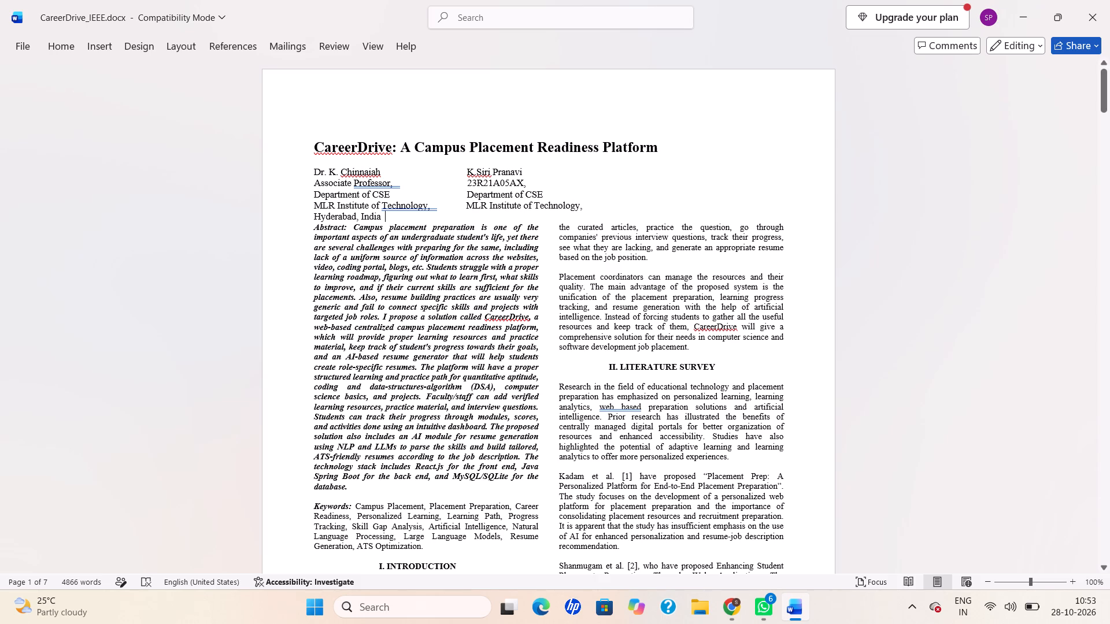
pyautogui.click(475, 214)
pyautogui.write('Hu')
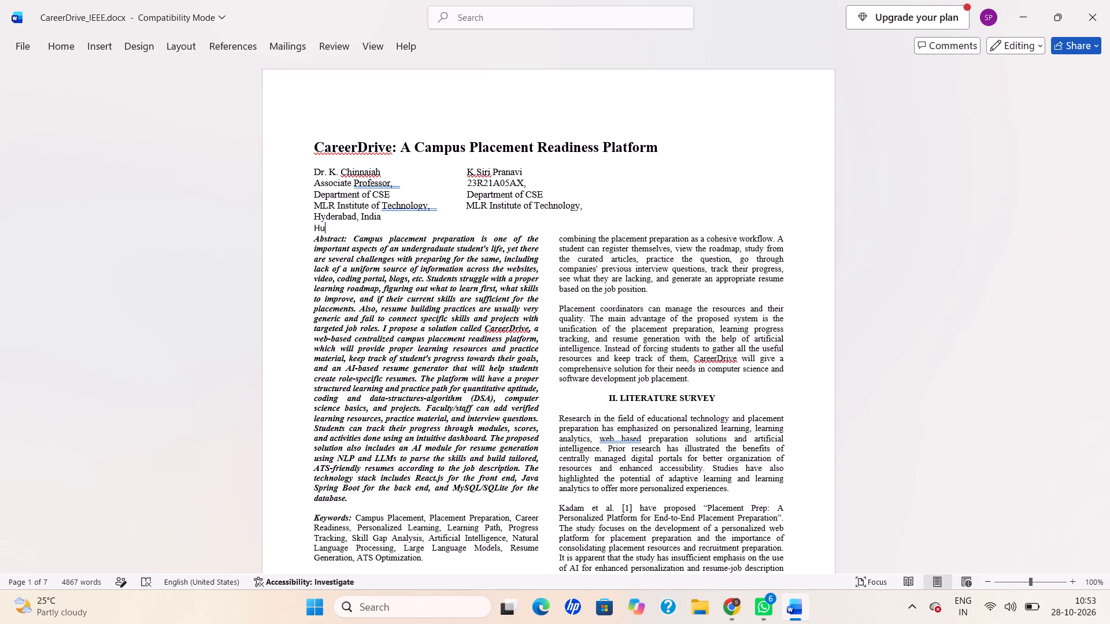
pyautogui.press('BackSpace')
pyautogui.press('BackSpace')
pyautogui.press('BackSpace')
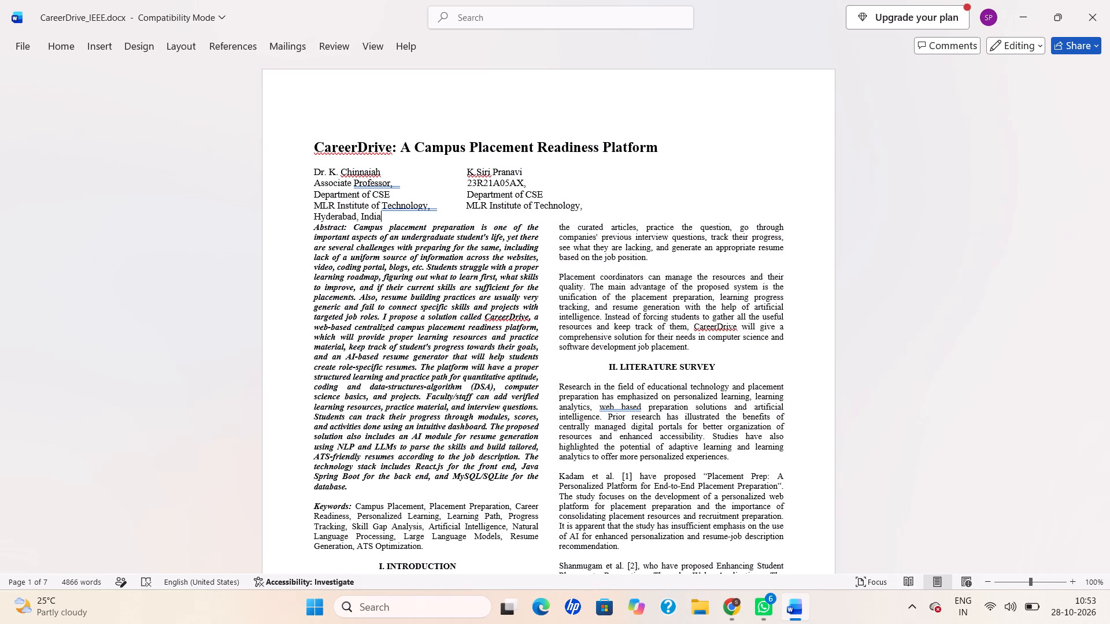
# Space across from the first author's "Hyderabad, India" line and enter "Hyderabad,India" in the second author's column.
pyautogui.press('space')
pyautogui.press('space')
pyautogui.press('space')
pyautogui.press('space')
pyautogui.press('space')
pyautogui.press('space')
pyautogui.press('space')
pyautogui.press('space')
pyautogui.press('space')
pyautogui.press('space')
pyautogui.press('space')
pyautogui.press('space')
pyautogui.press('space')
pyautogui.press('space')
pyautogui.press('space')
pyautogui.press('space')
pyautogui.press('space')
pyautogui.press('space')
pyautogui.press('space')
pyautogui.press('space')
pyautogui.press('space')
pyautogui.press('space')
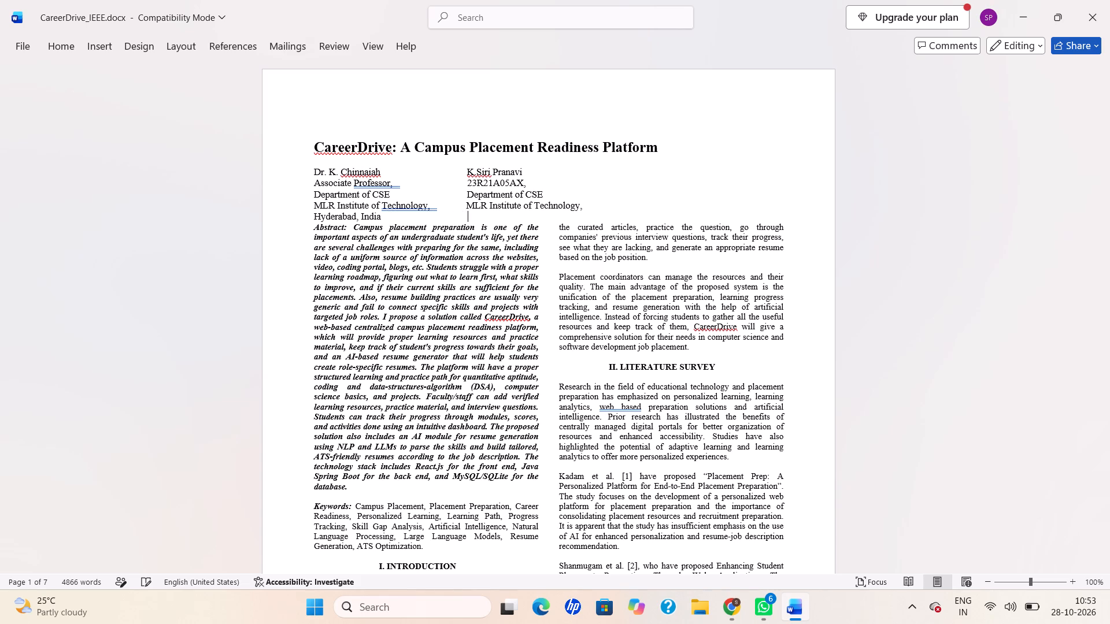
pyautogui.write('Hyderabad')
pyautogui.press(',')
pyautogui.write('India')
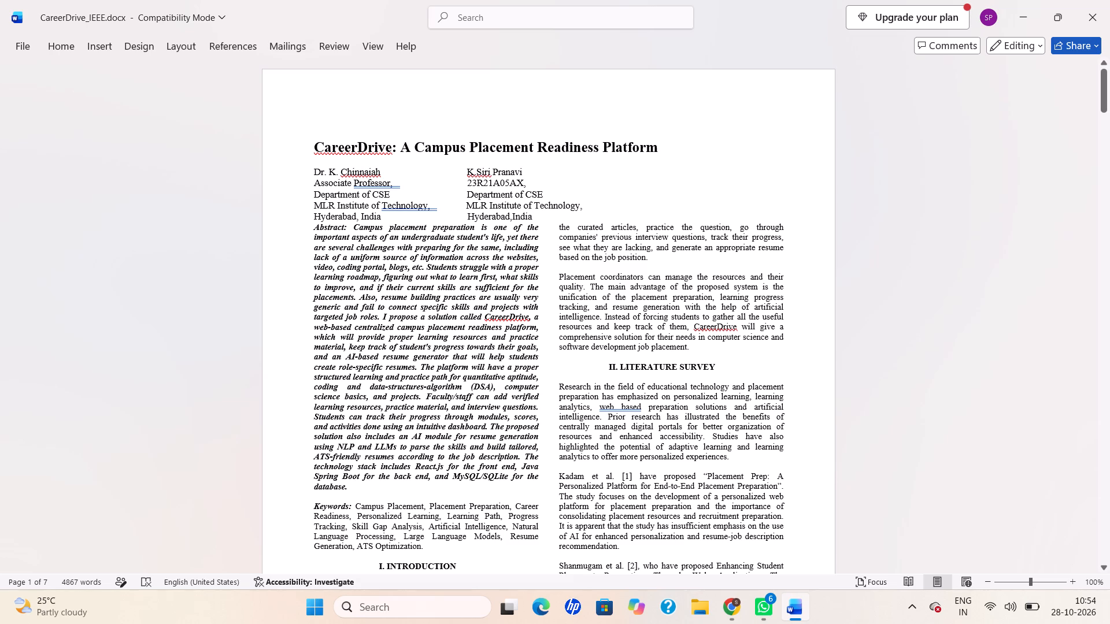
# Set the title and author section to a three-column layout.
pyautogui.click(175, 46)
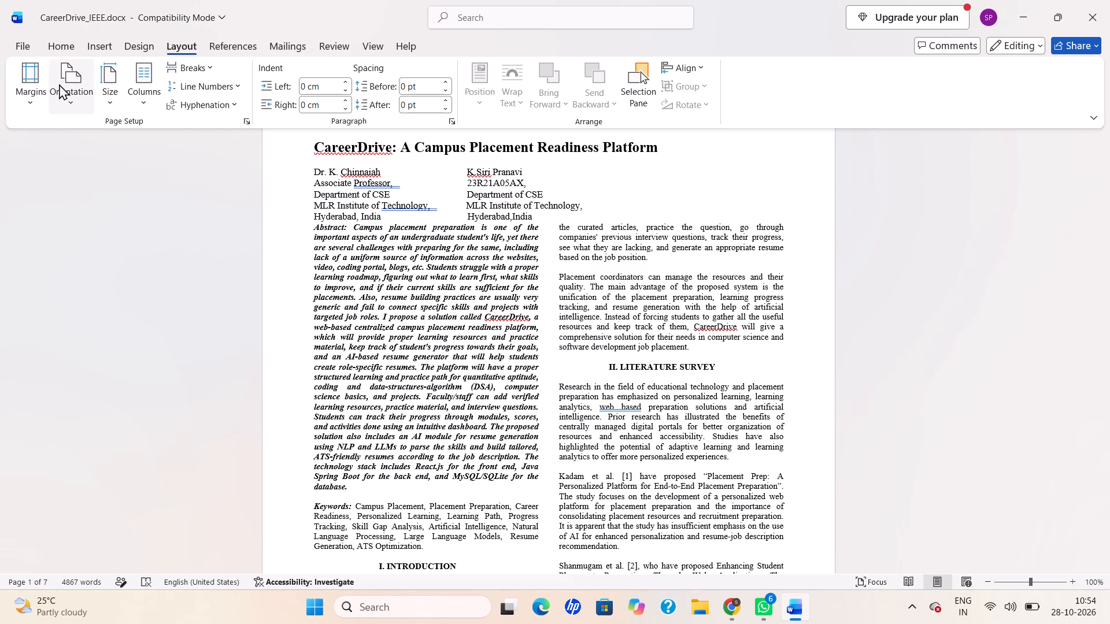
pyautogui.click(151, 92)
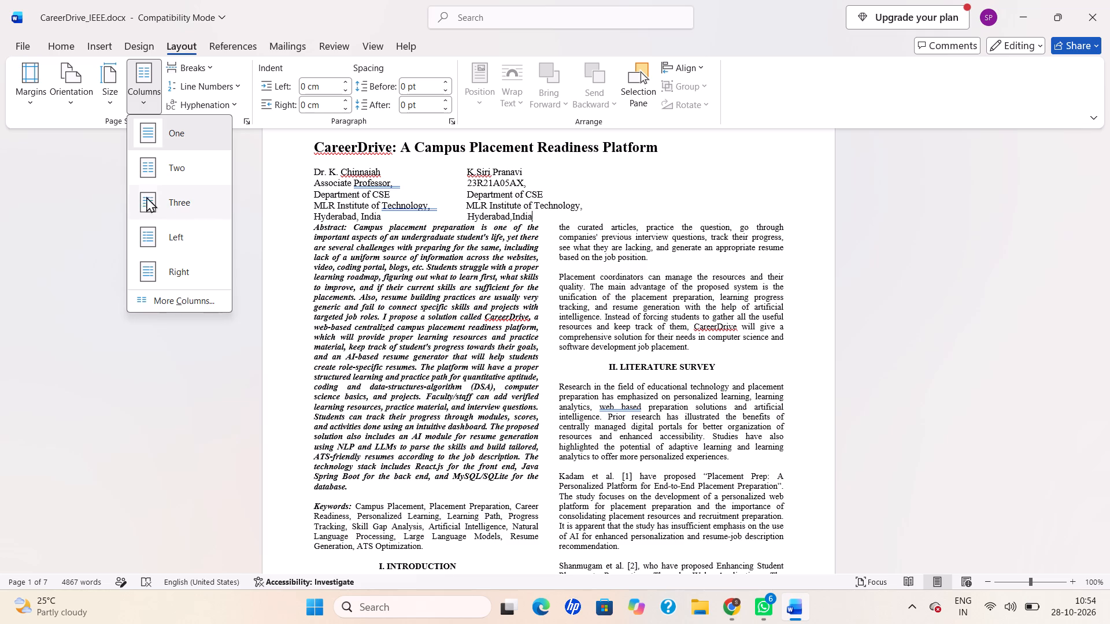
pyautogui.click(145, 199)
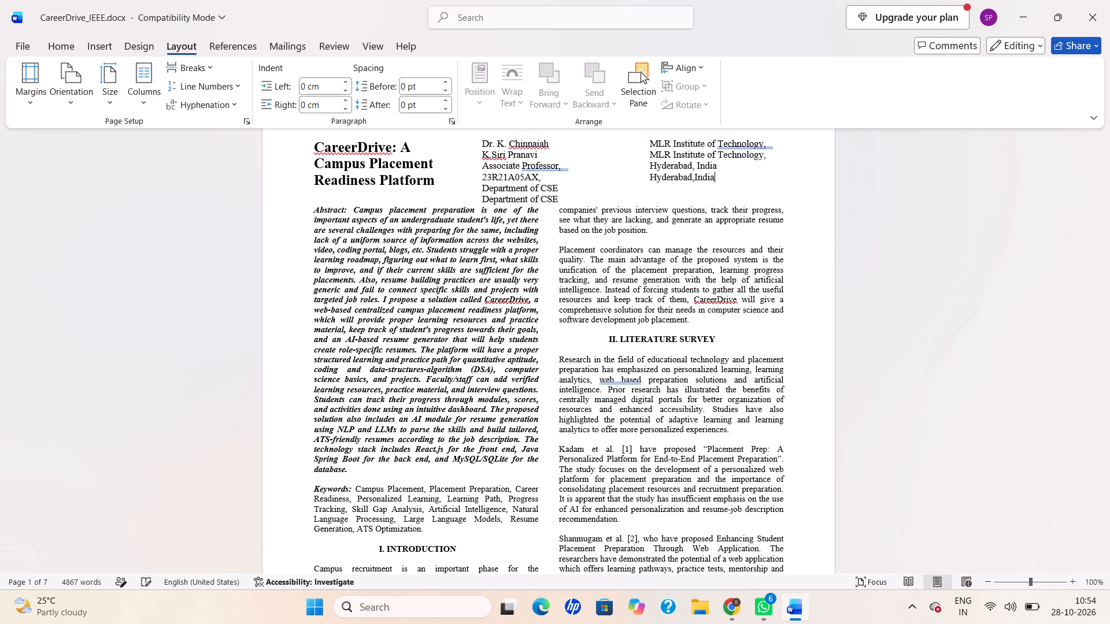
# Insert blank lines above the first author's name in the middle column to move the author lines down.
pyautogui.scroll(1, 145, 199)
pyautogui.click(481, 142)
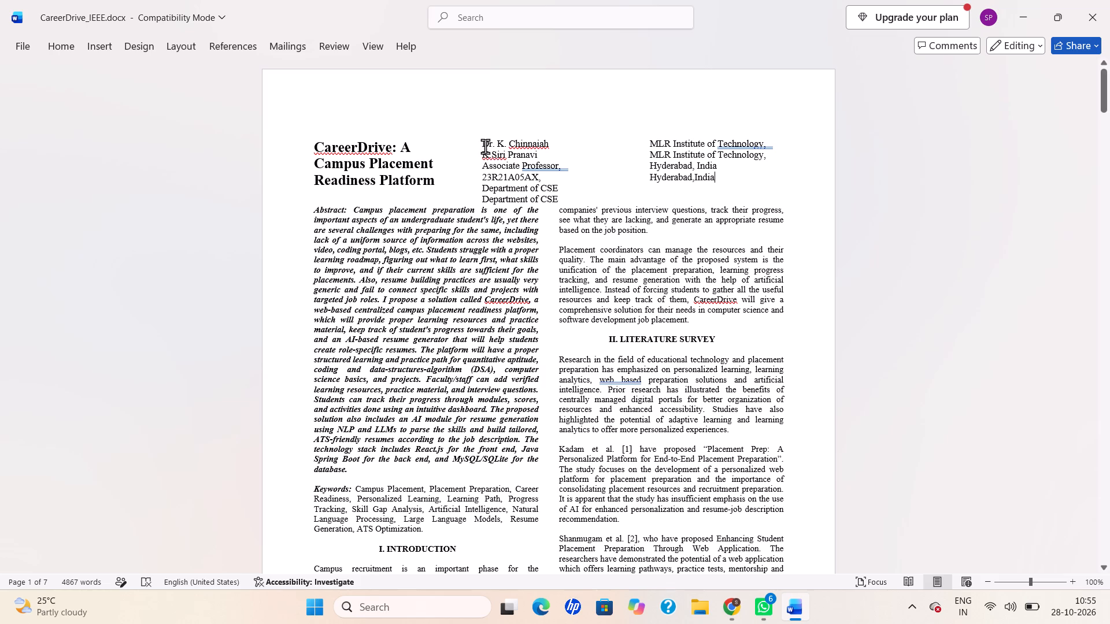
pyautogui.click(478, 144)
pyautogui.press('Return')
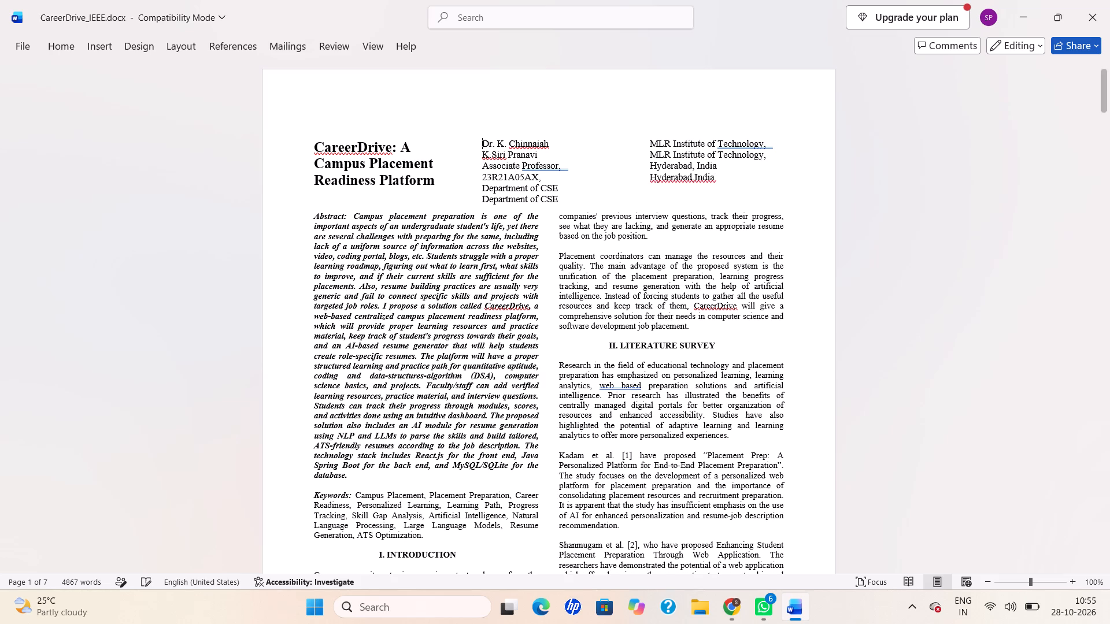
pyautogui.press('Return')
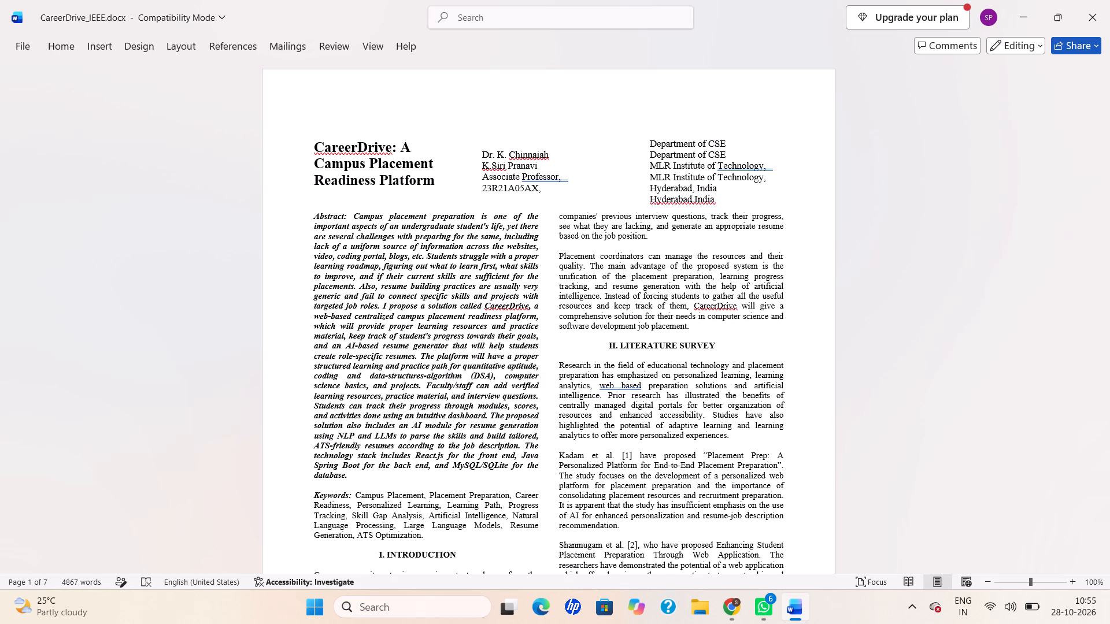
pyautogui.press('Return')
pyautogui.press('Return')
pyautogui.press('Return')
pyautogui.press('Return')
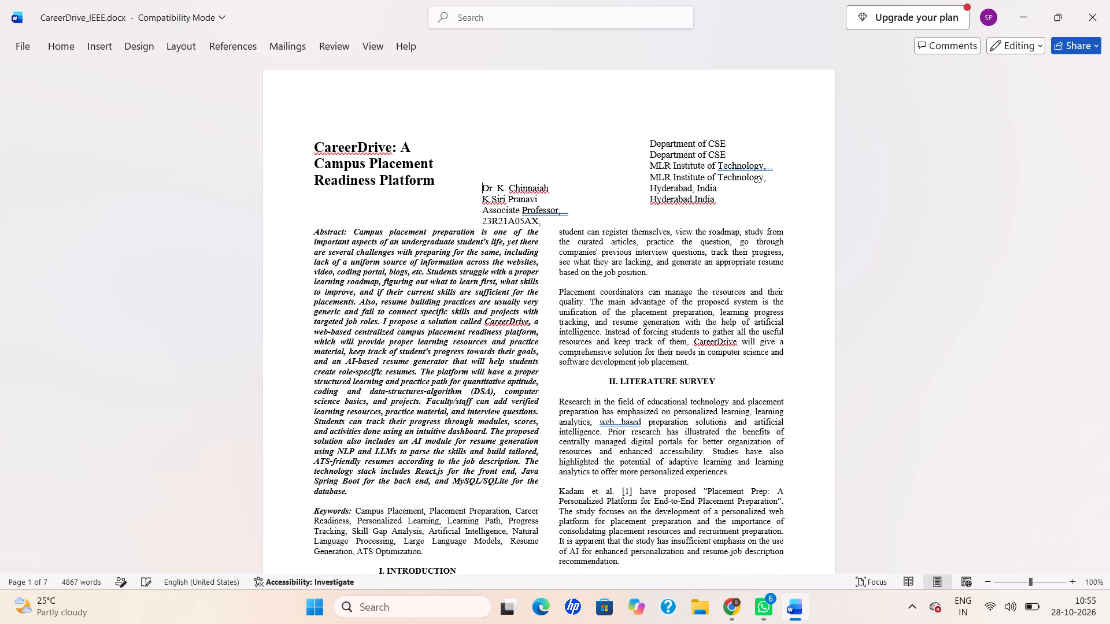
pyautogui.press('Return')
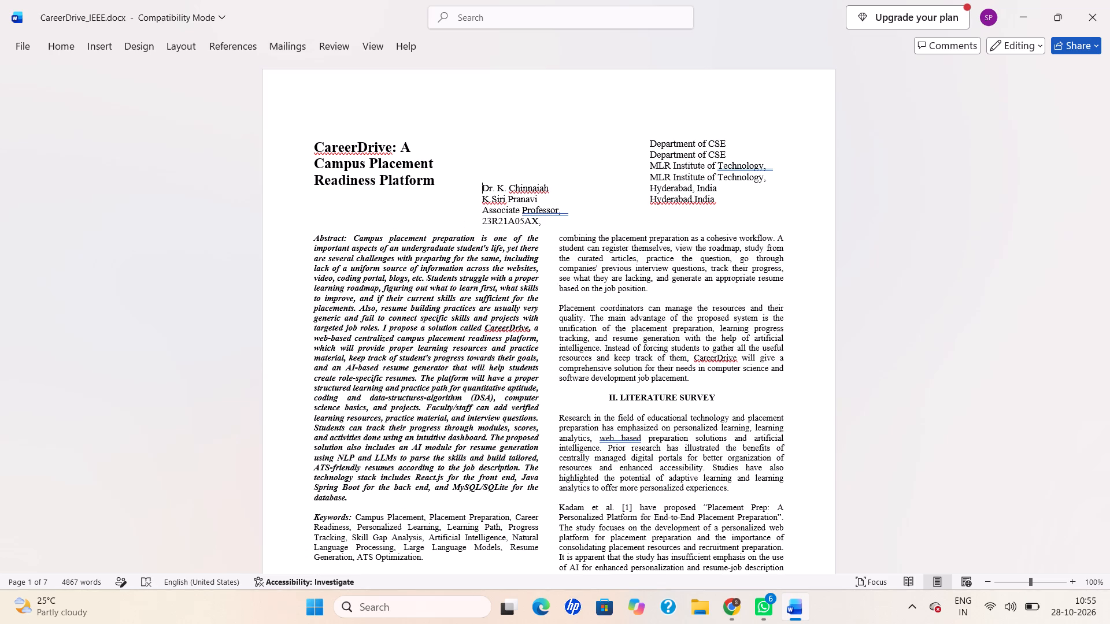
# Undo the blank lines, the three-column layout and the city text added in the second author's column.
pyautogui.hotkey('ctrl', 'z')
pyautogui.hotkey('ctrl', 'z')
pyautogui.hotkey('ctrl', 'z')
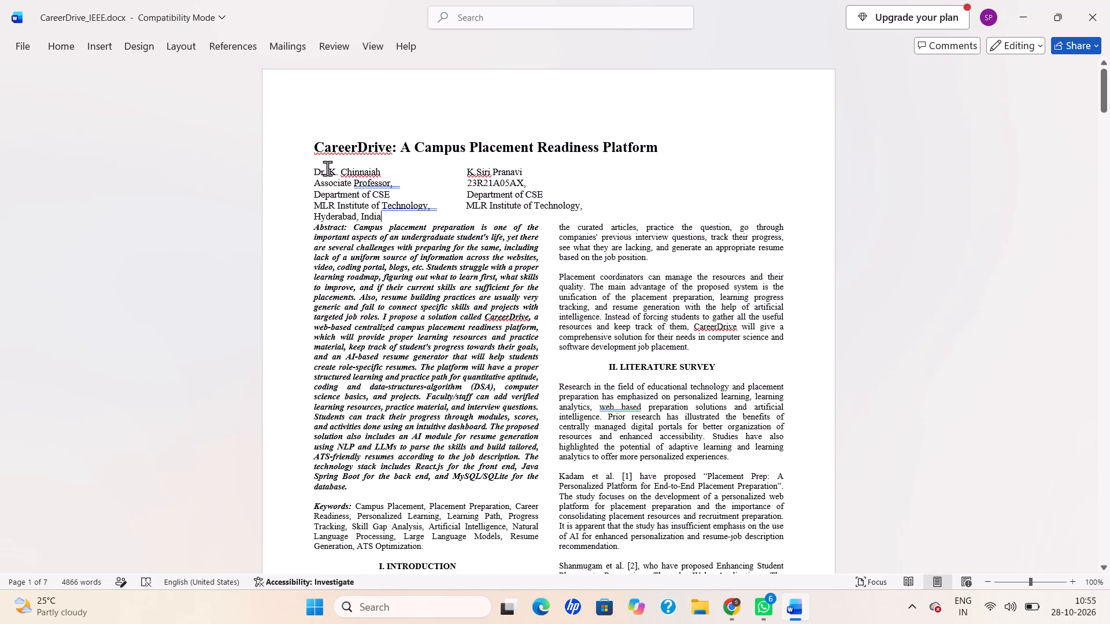
# Arrange only the author detail lines beneath the title, from the first author's name to "Hyderabad, India", in three columns.
pyautogui.moveTo(313, 171); pyautogui.dragTo(369, 195)
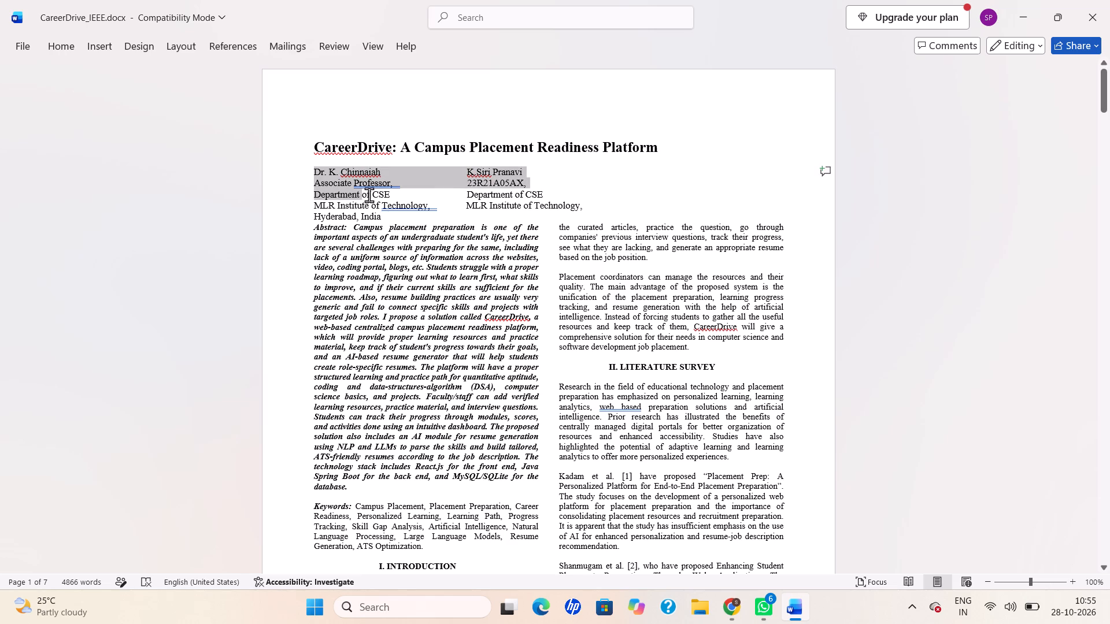
pyautogui.moveTo(369, 195); pyautogui.dragTo(473, 217)
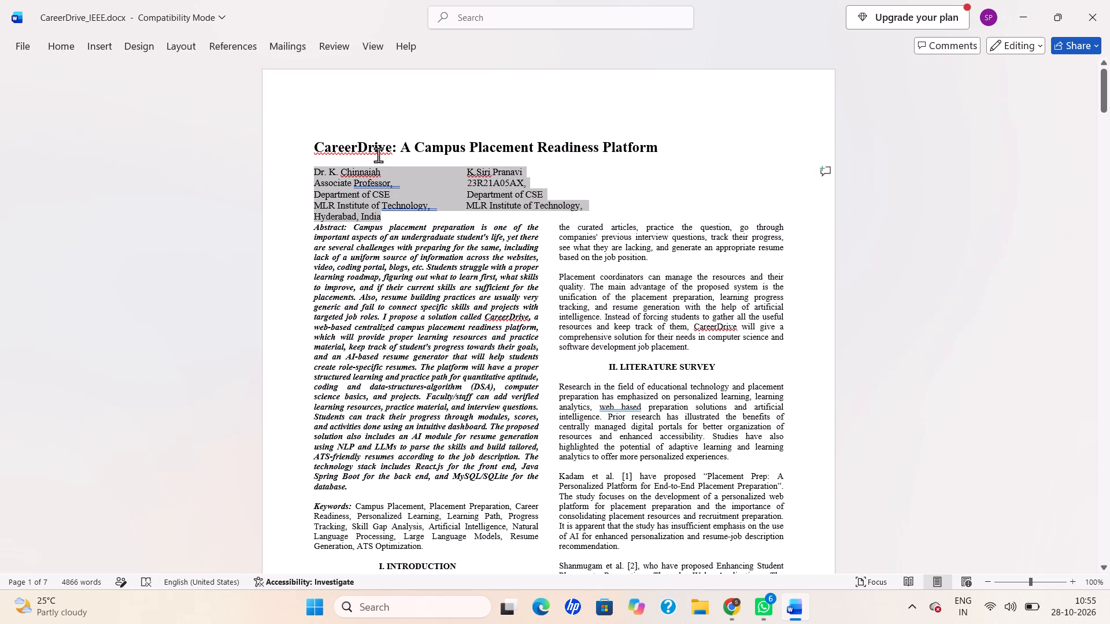
pyautogui.click(182, 42)
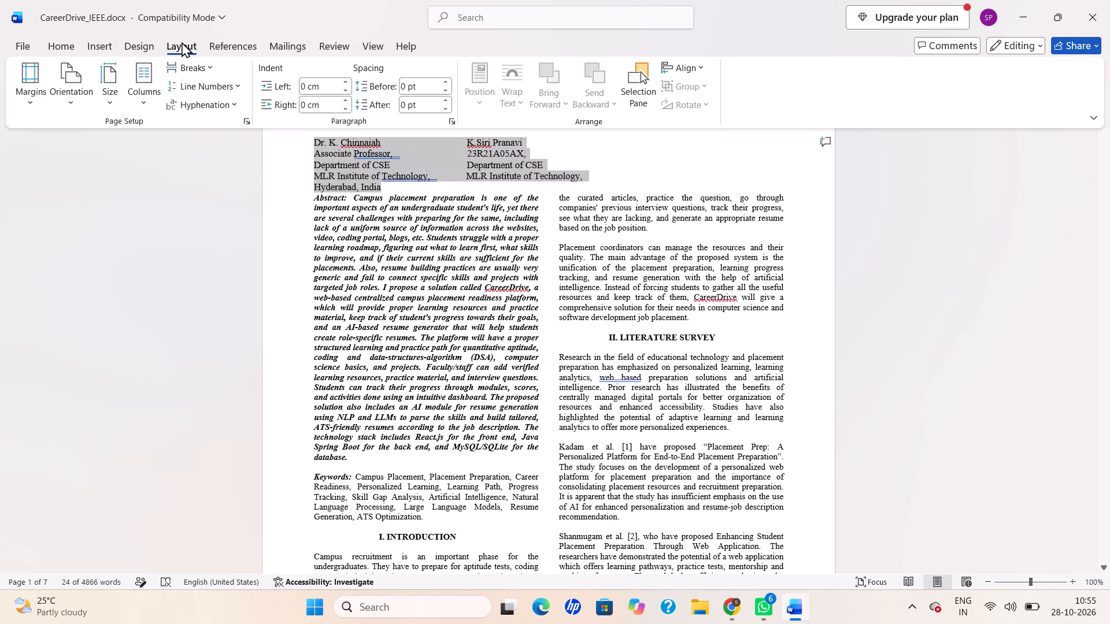
pyautogui.click(144, 79)
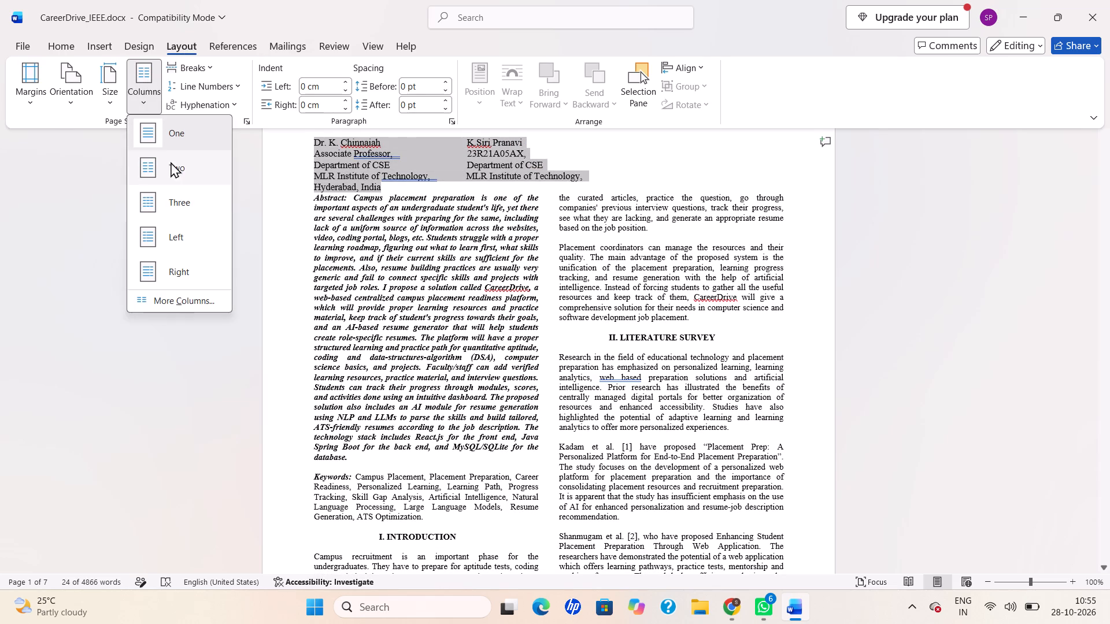
pyautogui.click(175, 202)
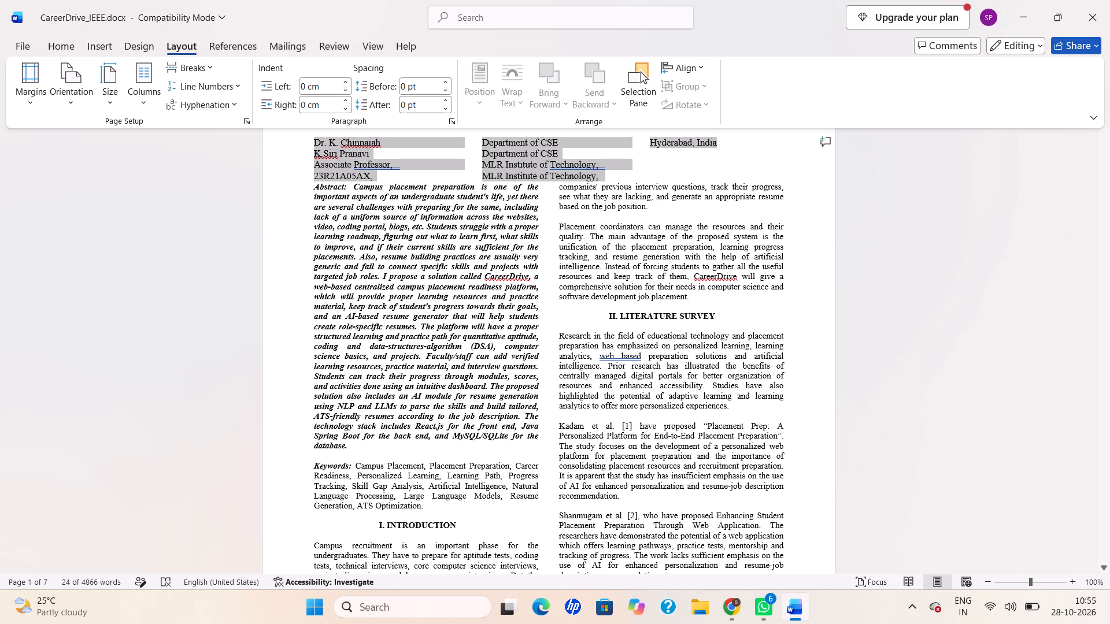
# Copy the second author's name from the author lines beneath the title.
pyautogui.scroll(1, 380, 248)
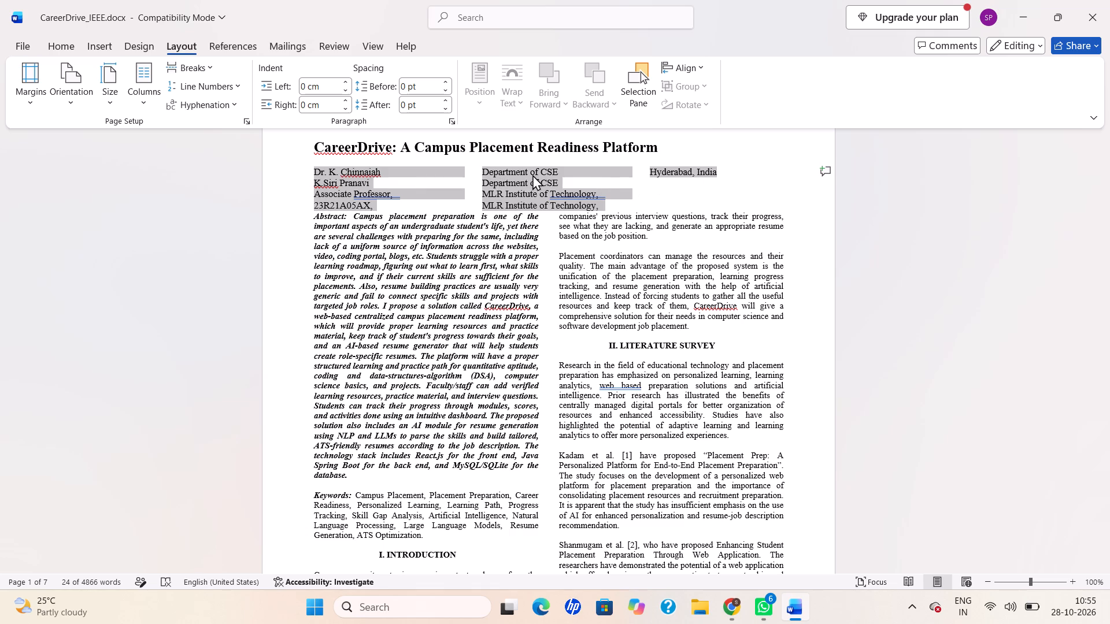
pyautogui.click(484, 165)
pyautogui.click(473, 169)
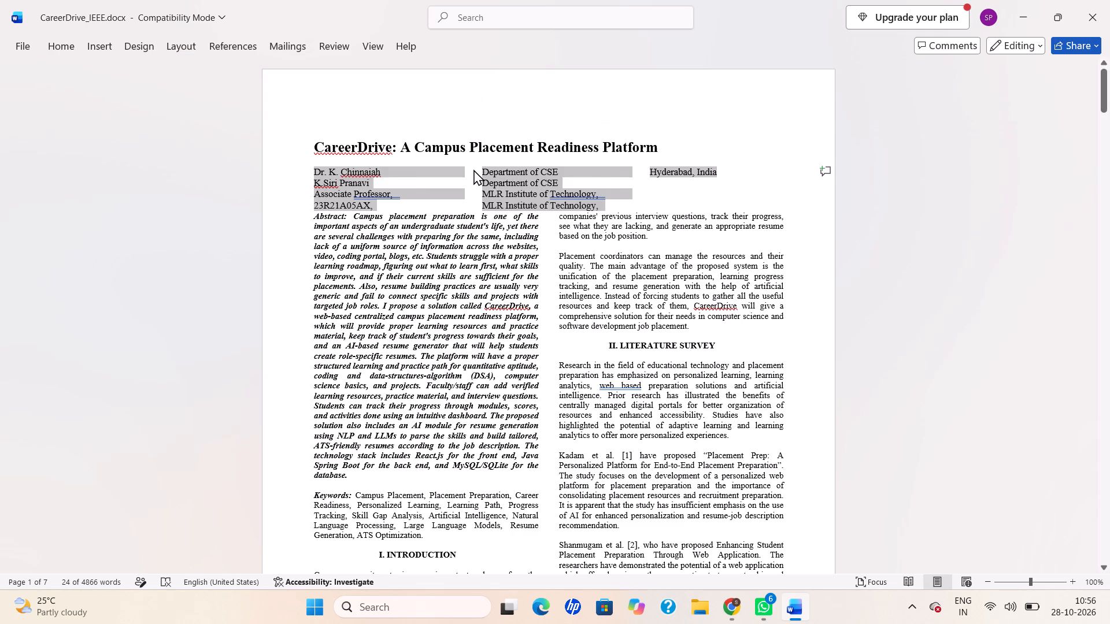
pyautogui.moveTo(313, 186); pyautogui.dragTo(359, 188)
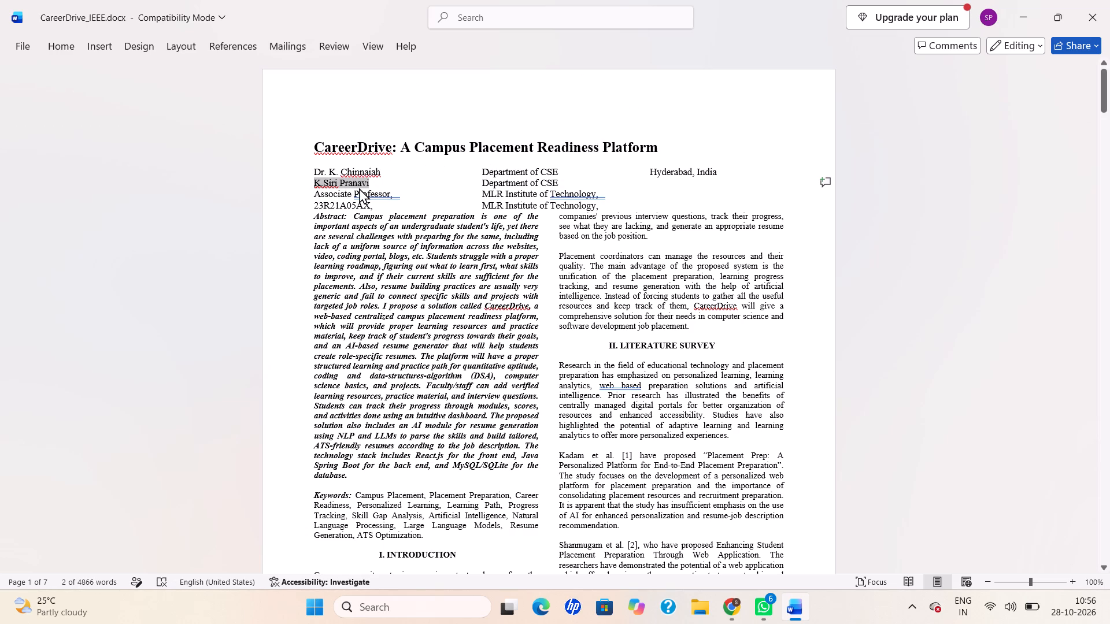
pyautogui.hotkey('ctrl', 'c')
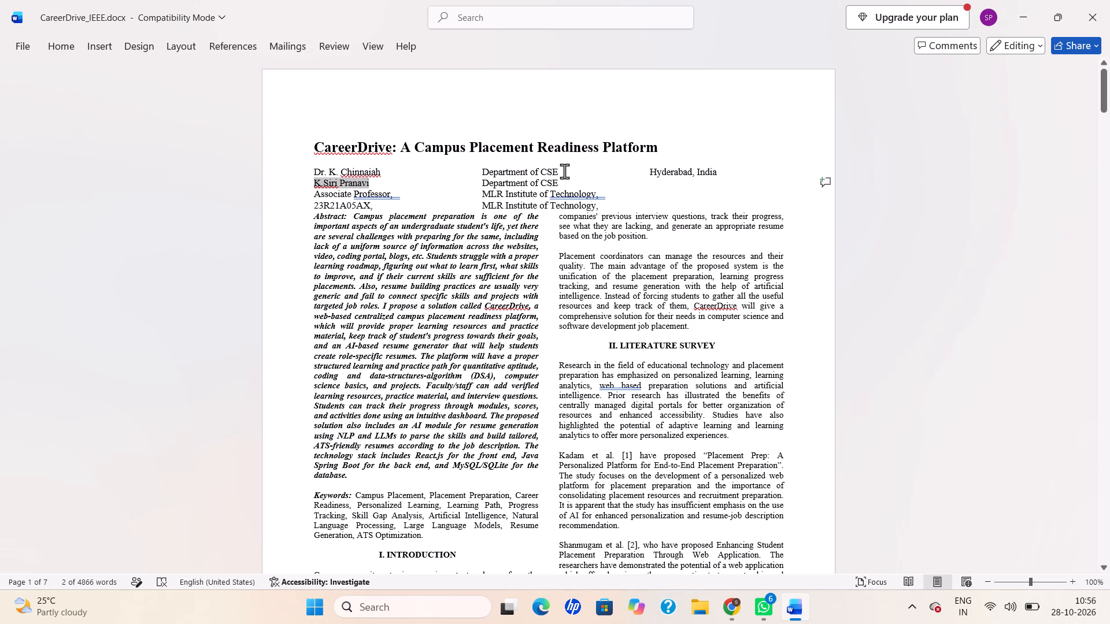
# Delete the second author's "Department of CSE" and the spacing before it from the author details.
pyautogui.click(564, 171)
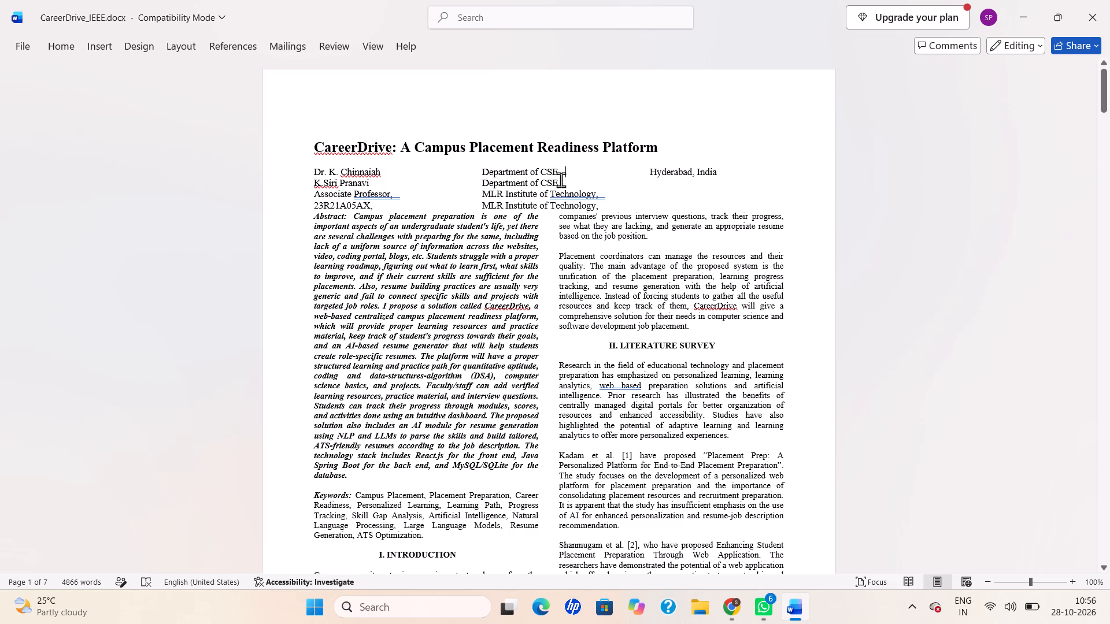
pyautogui.click(561, 181)
pyautogui.press('BackSpace')
pyautogui.press('BackSpace')
pyautogui.press('BackSpace')
pyautogui.press('BackSpace')
pyautogui.press('BackSpace')
pyautogui.press('BackSpace')
pyautogui.press('BackSpace')
pyautogui.press('BackSpace')
pyautogui.press('BackSpace')
pyautogui.press('BackSpace')
pyautogui.press('BackSpace')
pyautogui.press('BackSpace')
pyautogui.press('BackSpace')
pyautogui.press('BackSpace')
pyautogui.press('BackSpace')
pyautogui.press('BackSpace')
pyautogui.press('BackSpace')
pyautogui.press('BackSpace')
pyautogui.press('BackSpace')
pyautogui.press('BackSpace')
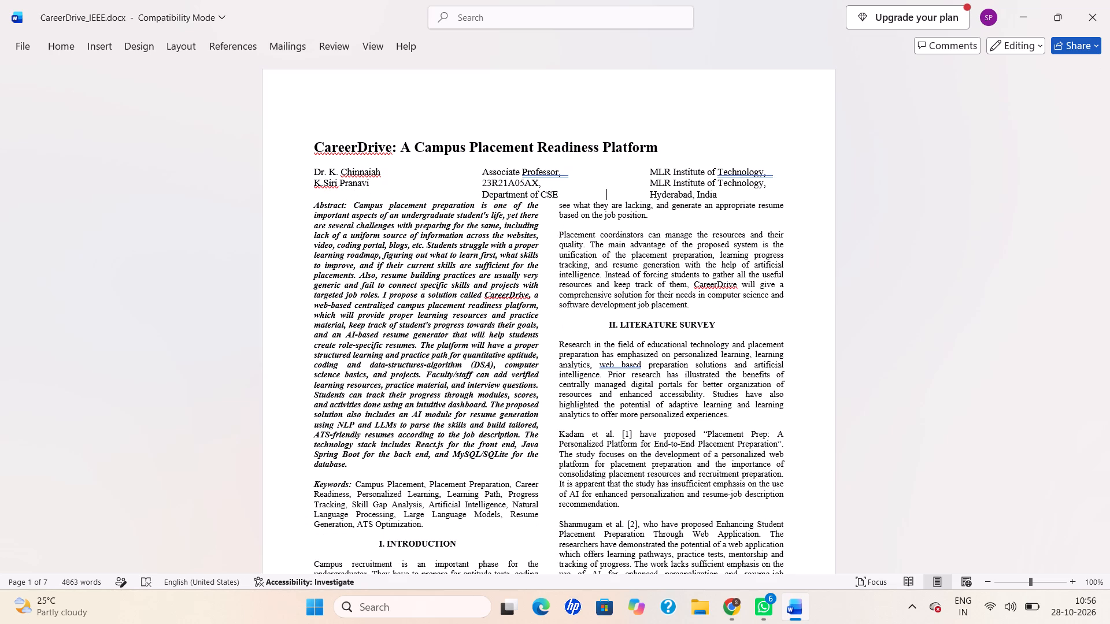
# Undo the last few spacing deletions after the first author's "Department of CSE".
pyautogui.hotkey('ctrl', 'z')
pyautogui.hotkey('ctrl', 'z')
pyautogui.hotkey('ctrl', 'z')
pyautogui.hotkey('ctrl', 'z')
pyautogui.hotkey('ctrl', 'z')
pyautogui.hotkey('ctrl', 'z')
pyautogui.hotkey('ctrl', 'z')
pyautogui.hotkey('ctrl', 'z')
pyautogui.hotkey('ctrl', 'z')
# Delete both "MLR Institute of Technology," lines and "Hyderabad, India" from the author details.
pyautogui.moveTo(719, 193); pyautogui.dragTo(663, 168)
pyautogui.press('BackSpace')
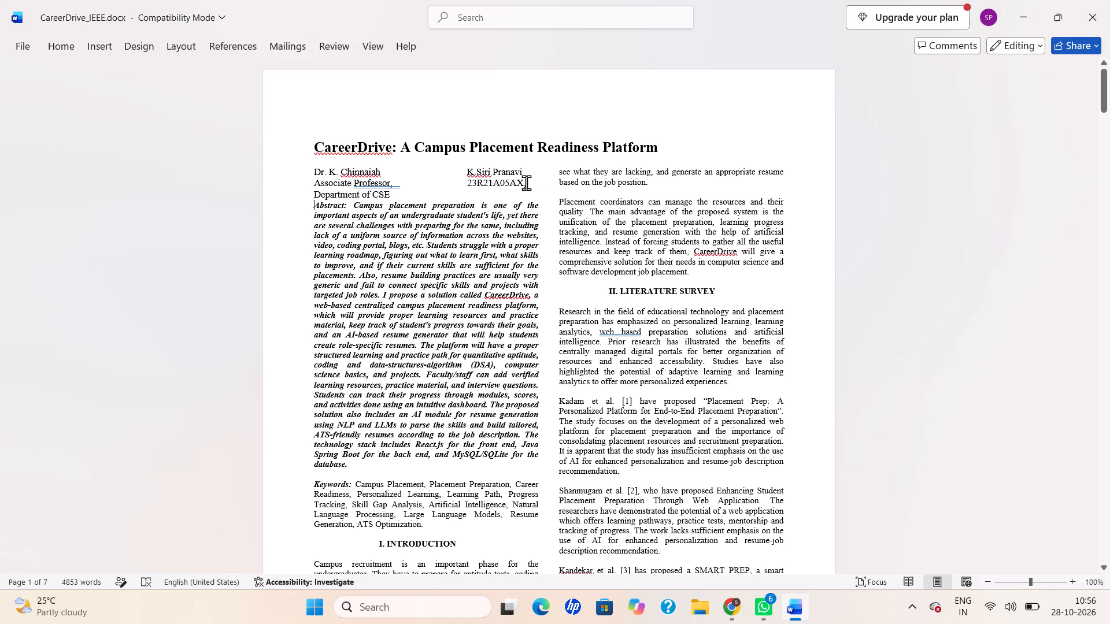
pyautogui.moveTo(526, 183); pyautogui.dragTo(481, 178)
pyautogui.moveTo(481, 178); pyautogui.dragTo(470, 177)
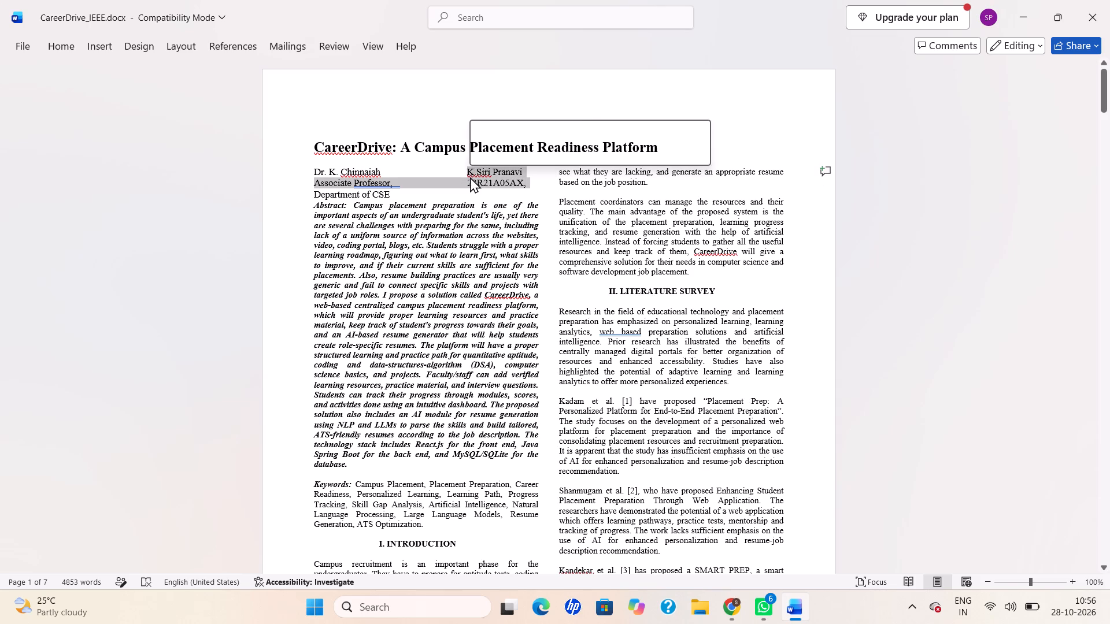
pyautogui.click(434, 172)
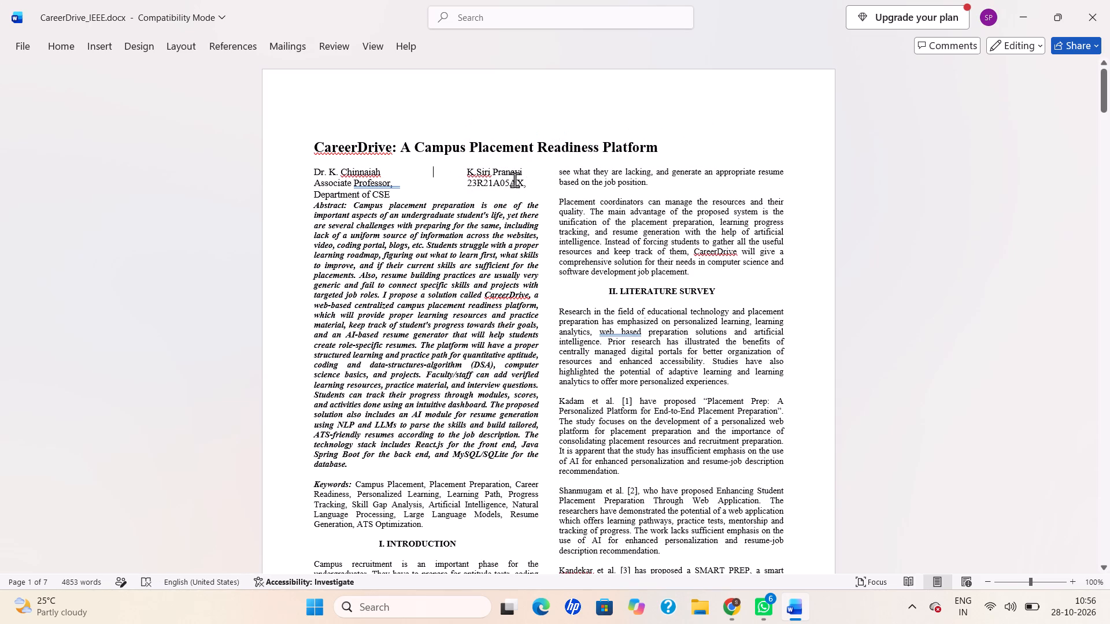
# Add three spaces after the first author's "Department of CSE" to align with the second author's details.
pyautogui.click(487, 192)
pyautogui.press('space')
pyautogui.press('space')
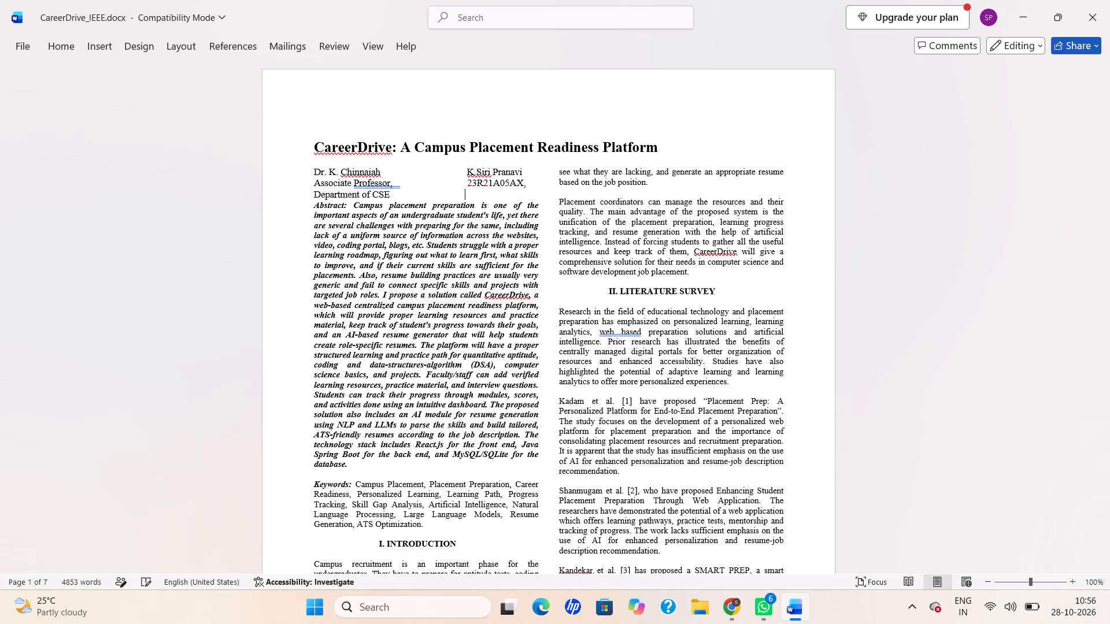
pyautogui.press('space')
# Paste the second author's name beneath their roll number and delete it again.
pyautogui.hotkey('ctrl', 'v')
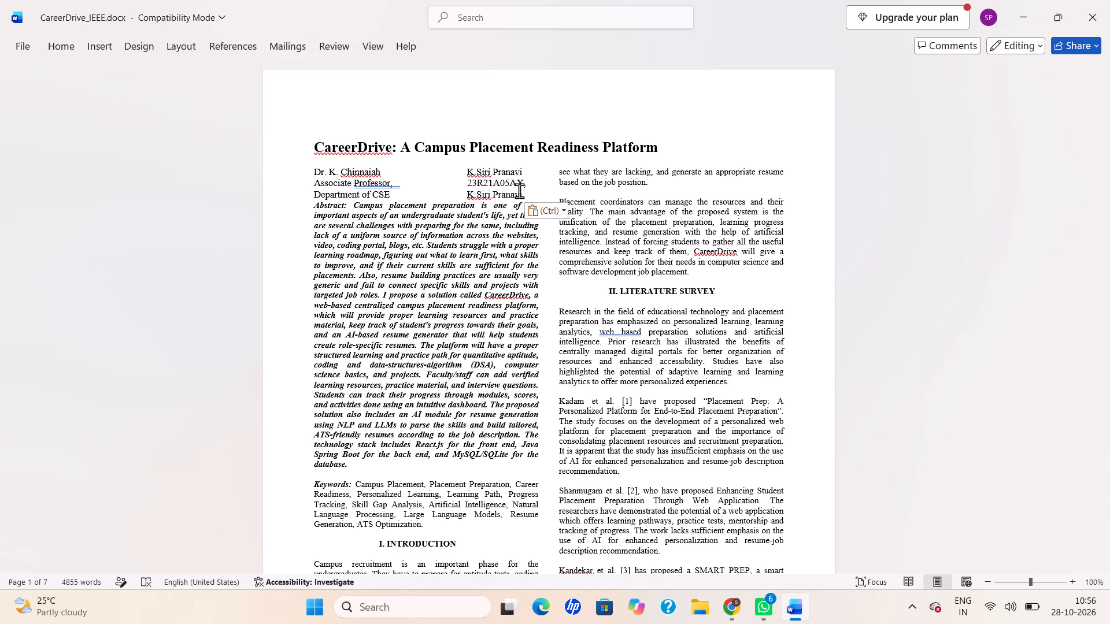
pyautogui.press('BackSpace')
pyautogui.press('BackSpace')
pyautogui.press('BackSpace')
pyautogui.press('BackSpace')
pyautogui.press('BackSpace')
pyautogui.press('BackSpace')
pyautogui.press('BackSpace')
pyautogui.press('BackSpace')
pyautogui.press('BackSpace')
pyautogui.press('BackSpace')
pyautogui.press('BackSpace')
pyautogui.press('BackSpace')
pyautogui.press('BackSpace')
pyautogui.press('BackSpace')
# Enter "Department of CSE" beneath the second author's roll number.
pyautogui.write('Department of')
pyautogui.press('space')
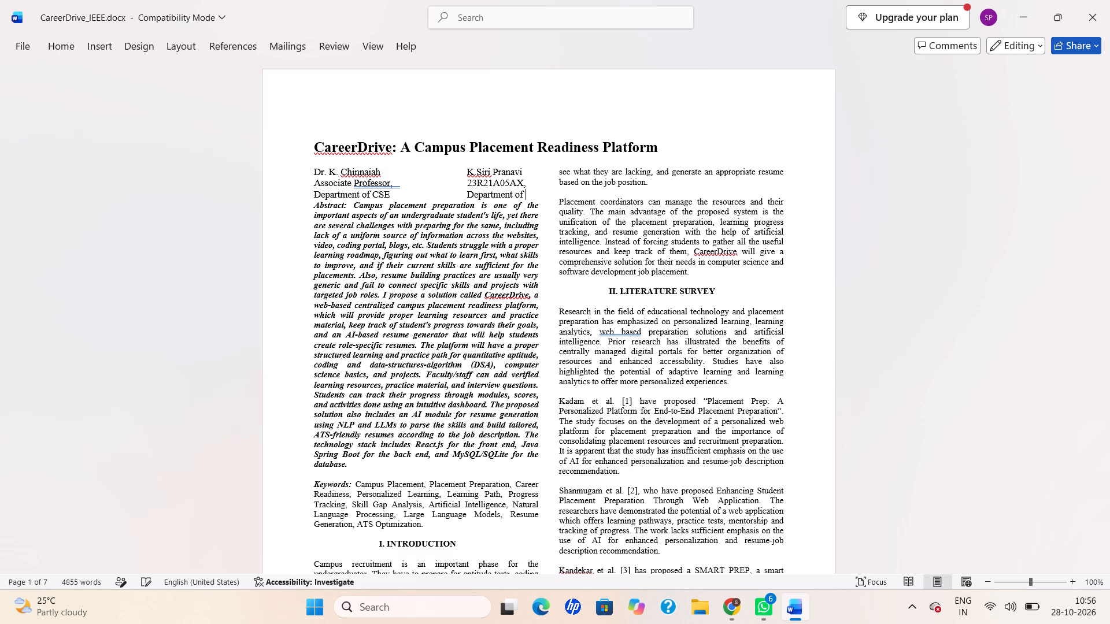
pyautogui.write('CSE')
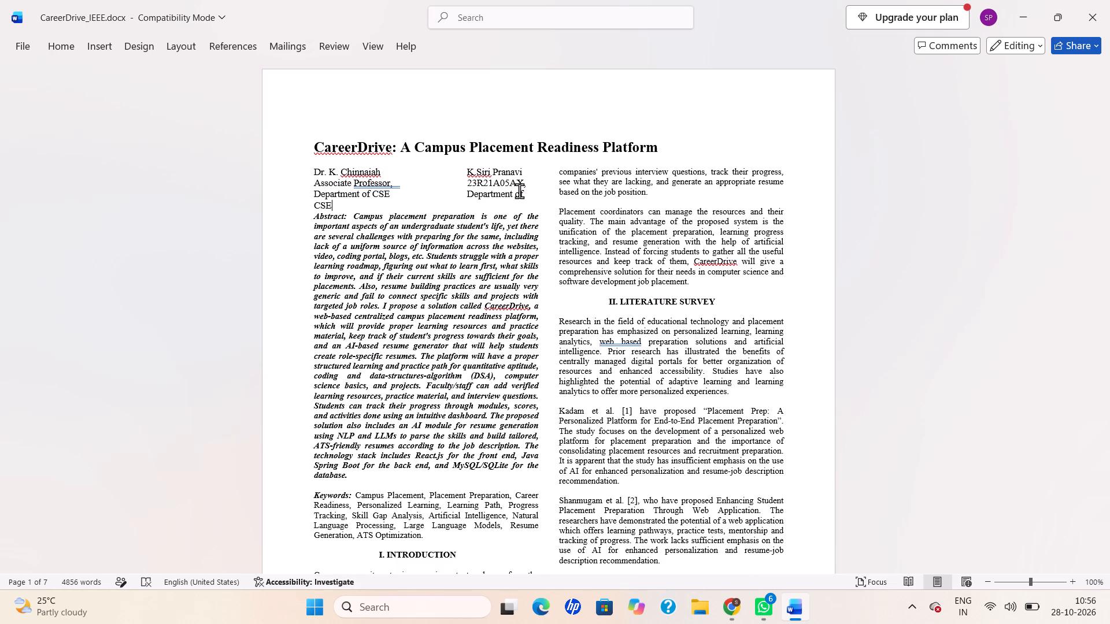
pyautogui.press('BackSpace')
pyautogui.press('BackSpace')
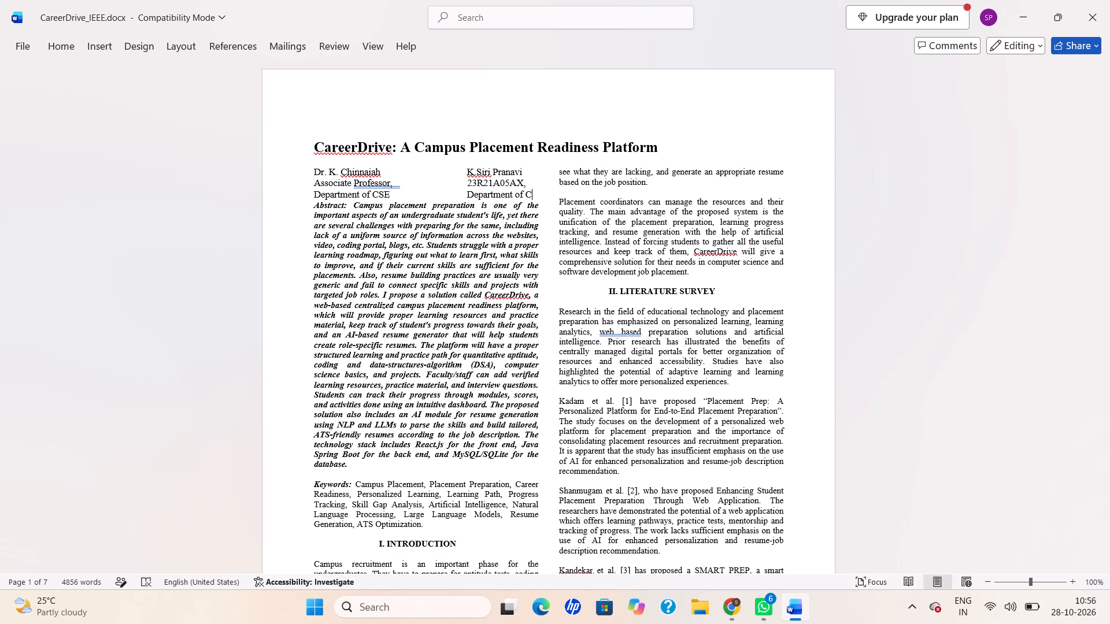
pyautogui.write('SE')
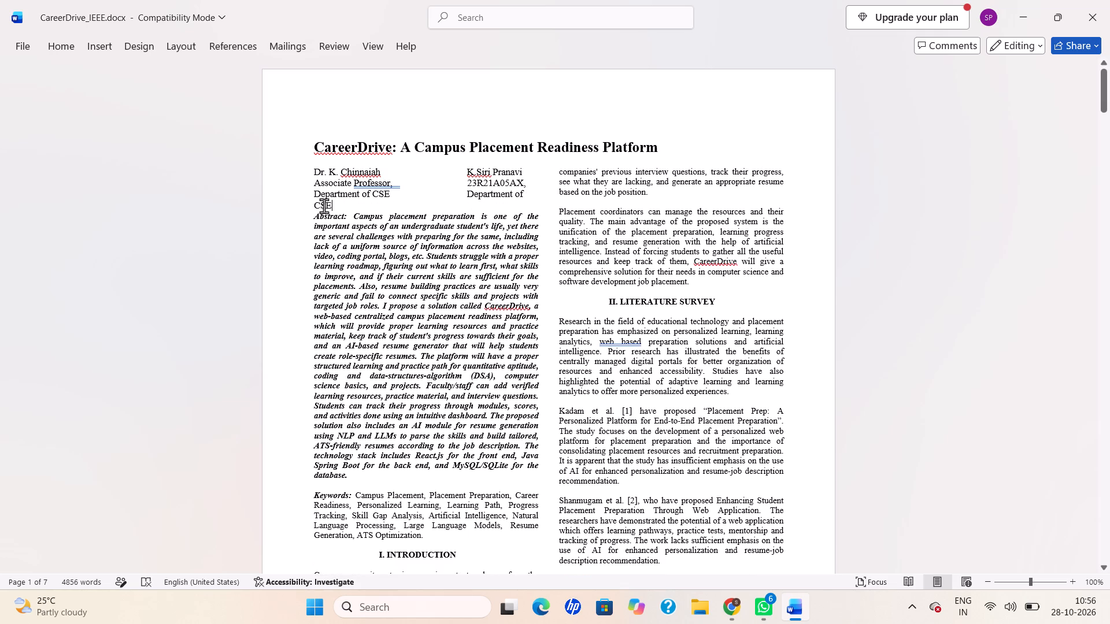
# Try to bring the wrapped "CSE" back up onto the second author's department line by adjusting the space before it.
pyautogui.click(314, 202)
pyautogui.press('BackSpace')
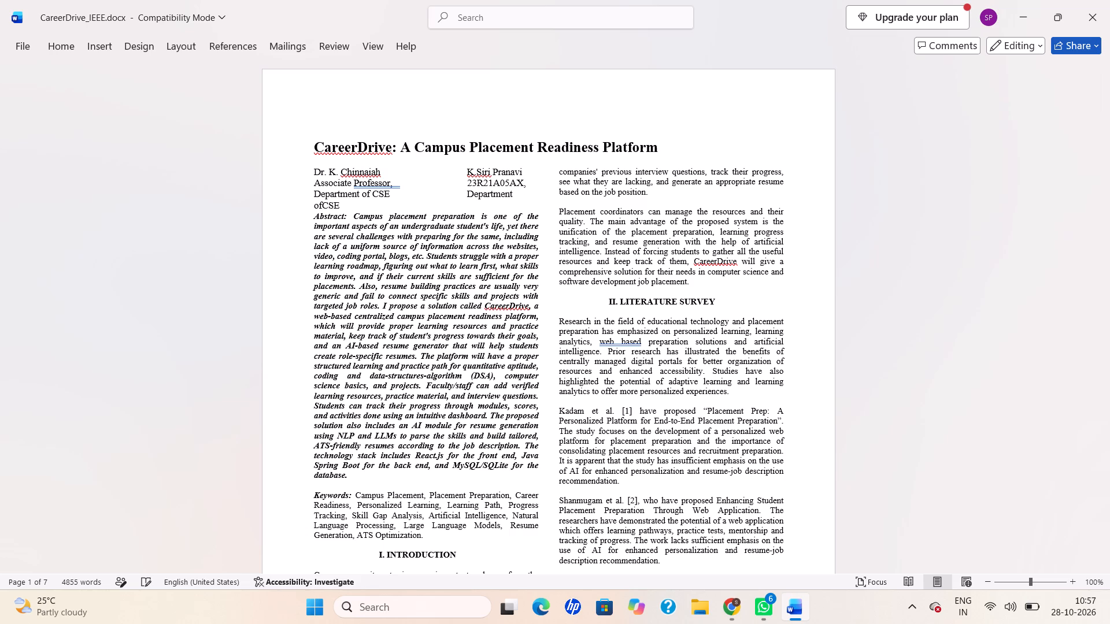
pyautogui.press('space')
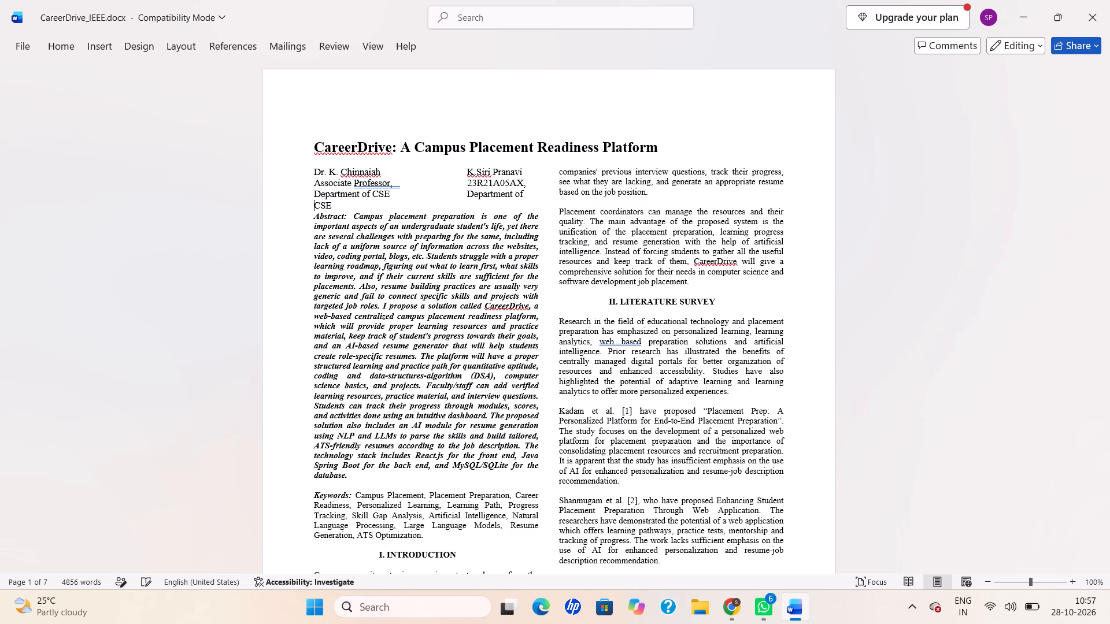